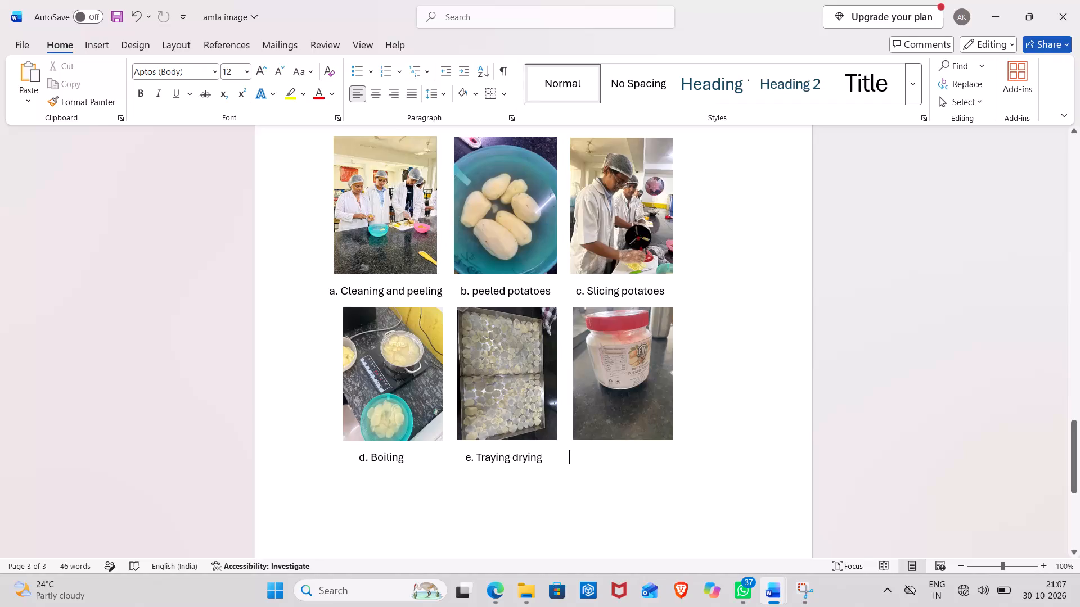
Enter the caption "f. Potato powder" below the jar photo.
{"action": "type", "text": "f."}
{"action": "key", "text": "space"}
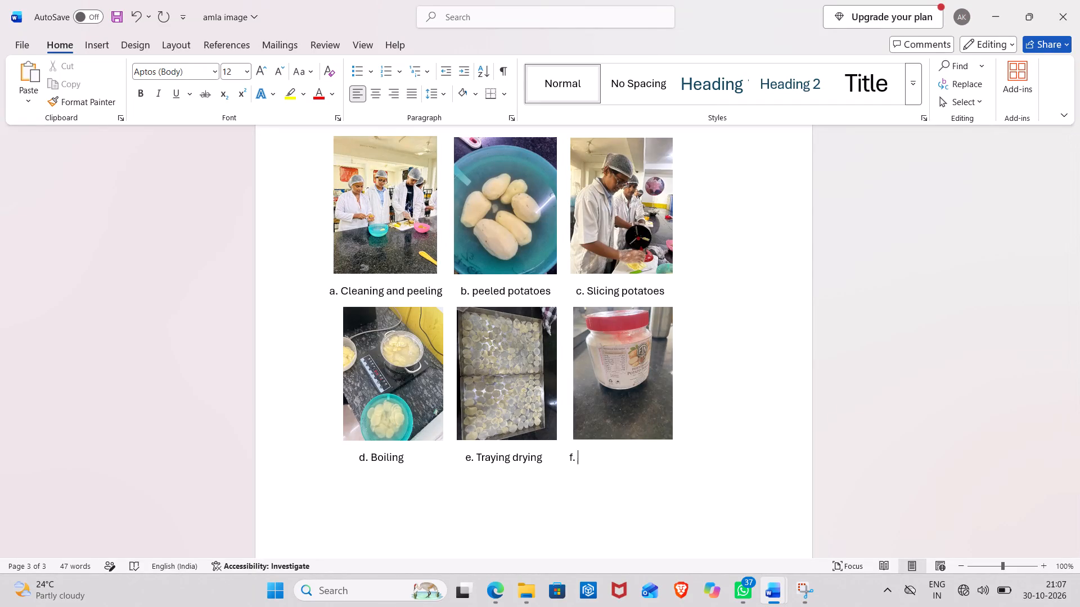
{"action": "key", "text": "shift+p"}
{"action": "type", "text": "otat"}
{"action": "type", "text": "o"}
{"action": "key", "text": "space"}
{"action": "type", "text": "powder"}
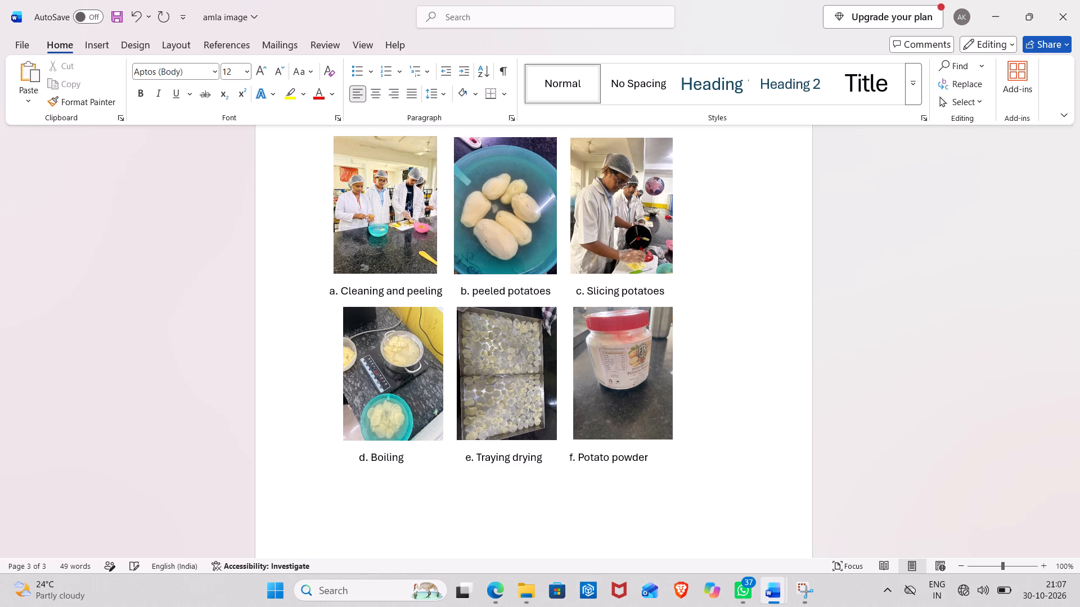
Shift the "f. Potato powder" caption over with six spaces so it sits centred under the jar photo.
{"action": "left_click", "coordinate": [561, 461]}
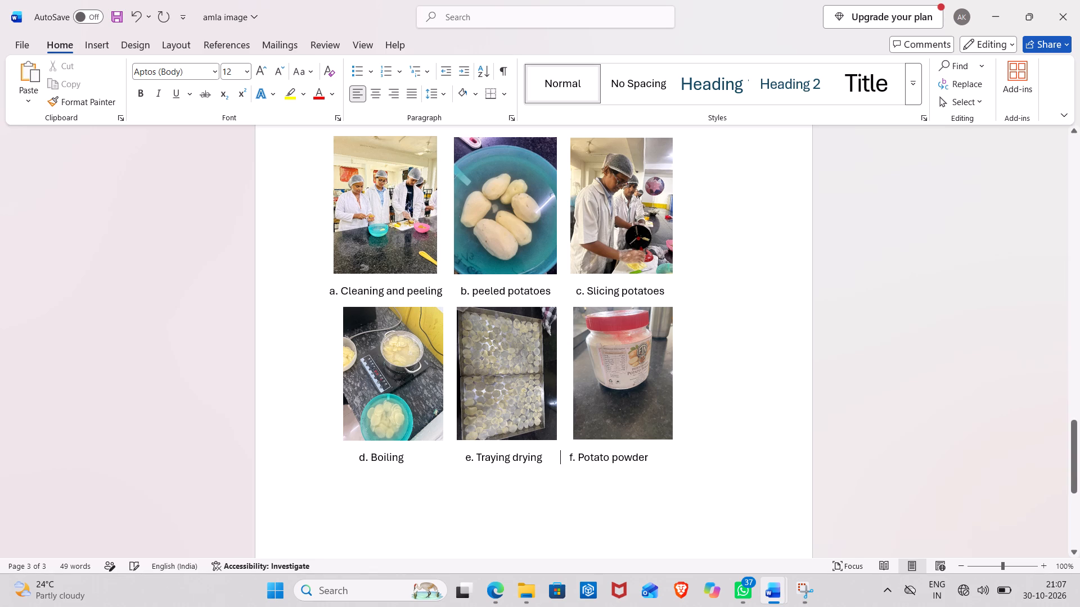
{"action": "key", "text": "space"}
{"action": "key", "text": "space"}
{"action": "key", "text": "space"}
{"action": "key", "text": "space"}
{"action": "key", "text": "space"}
{"action": "key", "text": "space"}
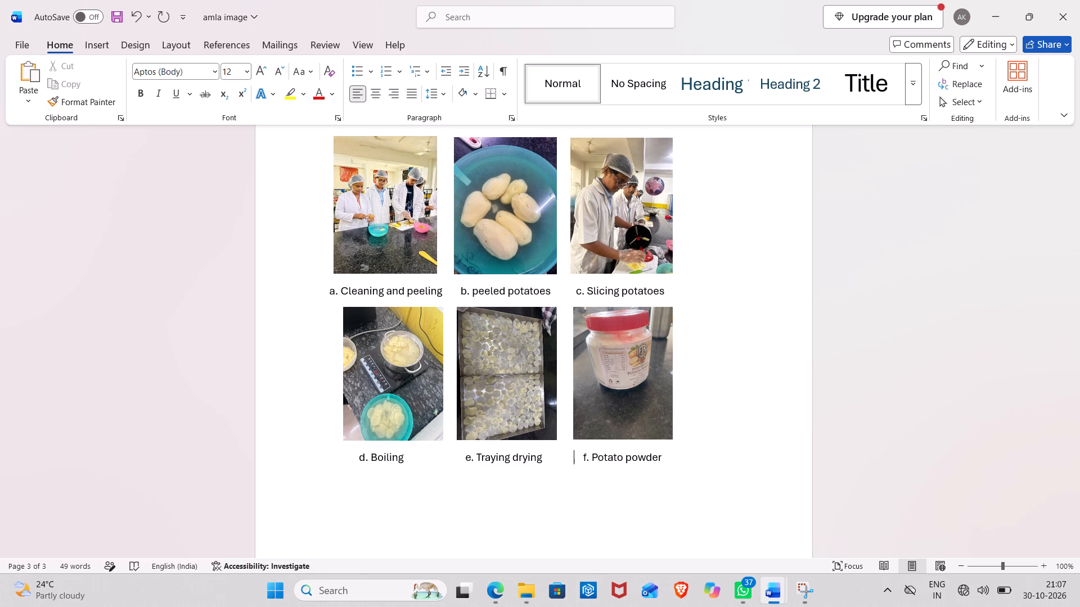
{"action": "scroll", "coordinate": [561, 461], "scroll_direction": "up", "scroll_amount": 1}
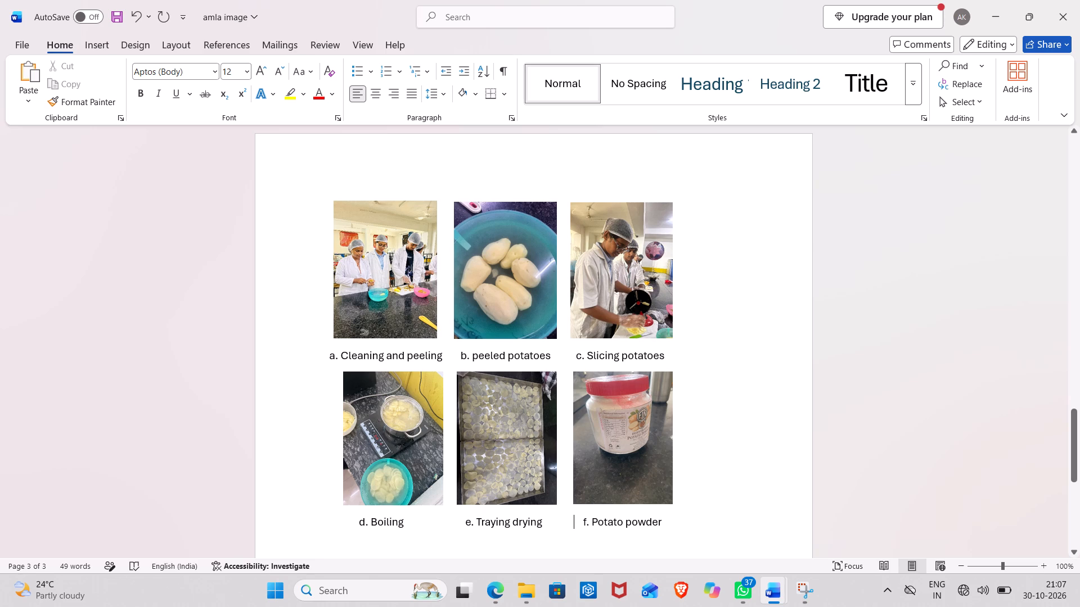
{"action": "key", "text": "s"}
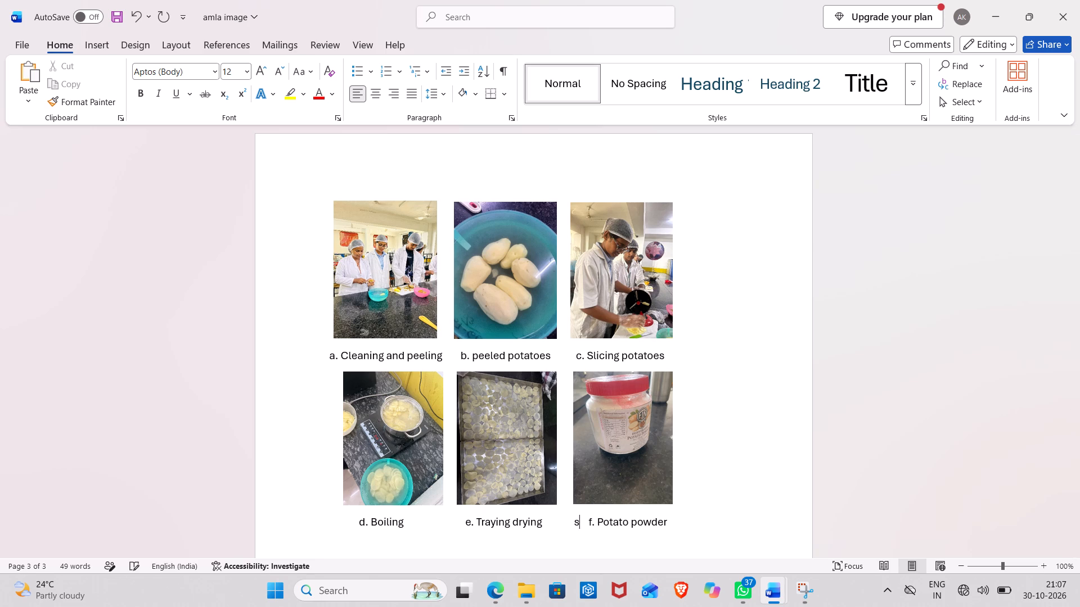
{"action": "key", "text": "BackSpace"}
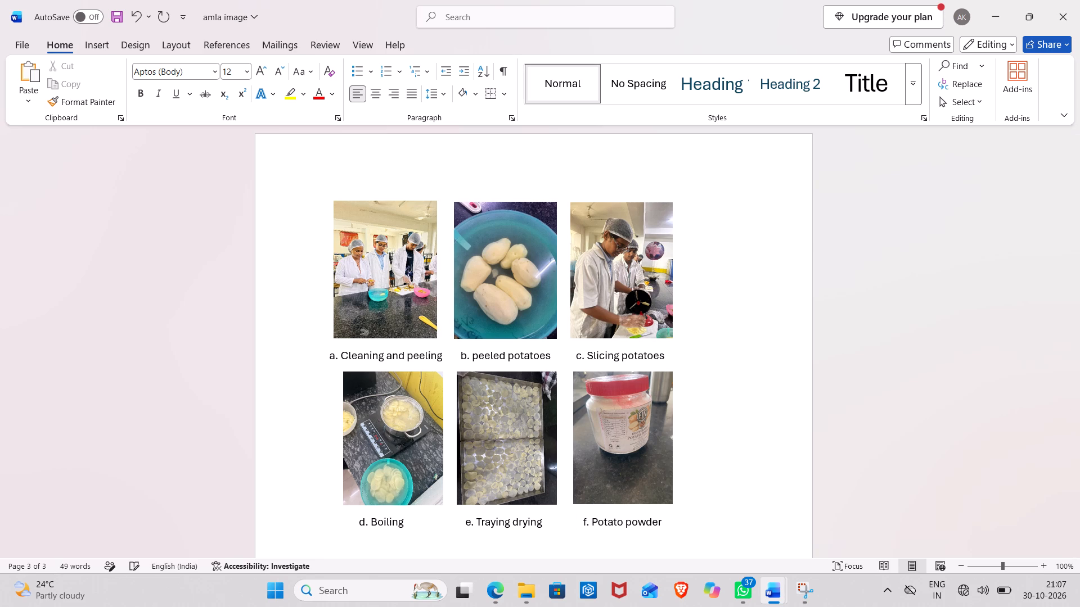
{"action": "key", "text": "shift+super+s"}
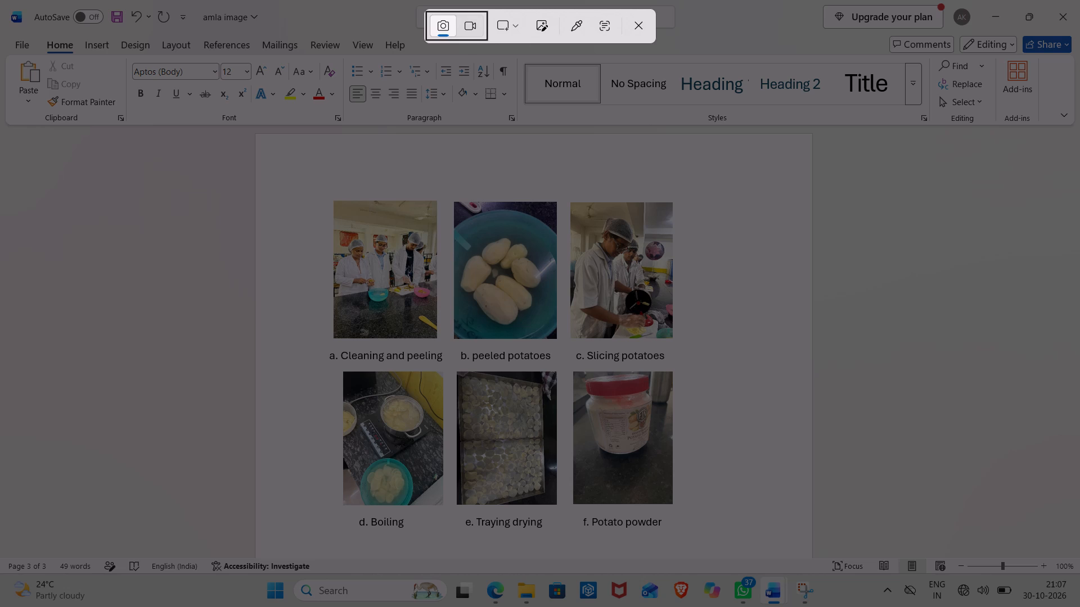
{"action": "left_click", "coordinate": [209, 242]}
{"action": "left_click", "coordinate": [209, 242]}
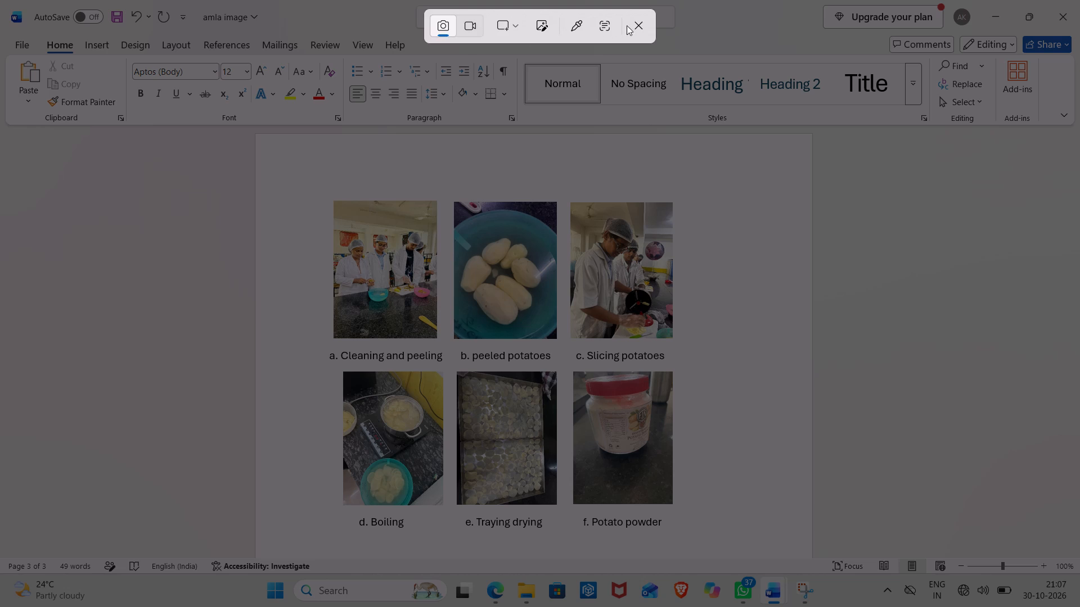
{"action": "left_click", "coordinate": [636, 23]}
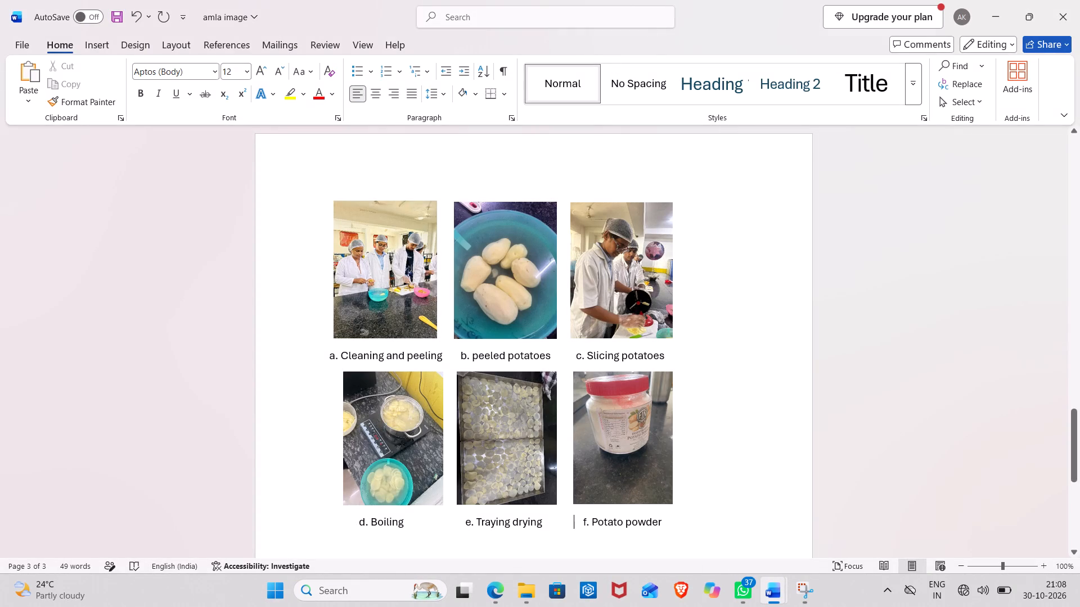
Remove the extra spaces before the boiling photo so the second photo row lines up with the first row's edge.
{"action": "left_click", "coordinate": [336, 375]}
{"action": "key", "text": "BackSpace"}
{"action": "key", "text": "BackSpace"}
{"action": "key", "text": "BackSpace"}
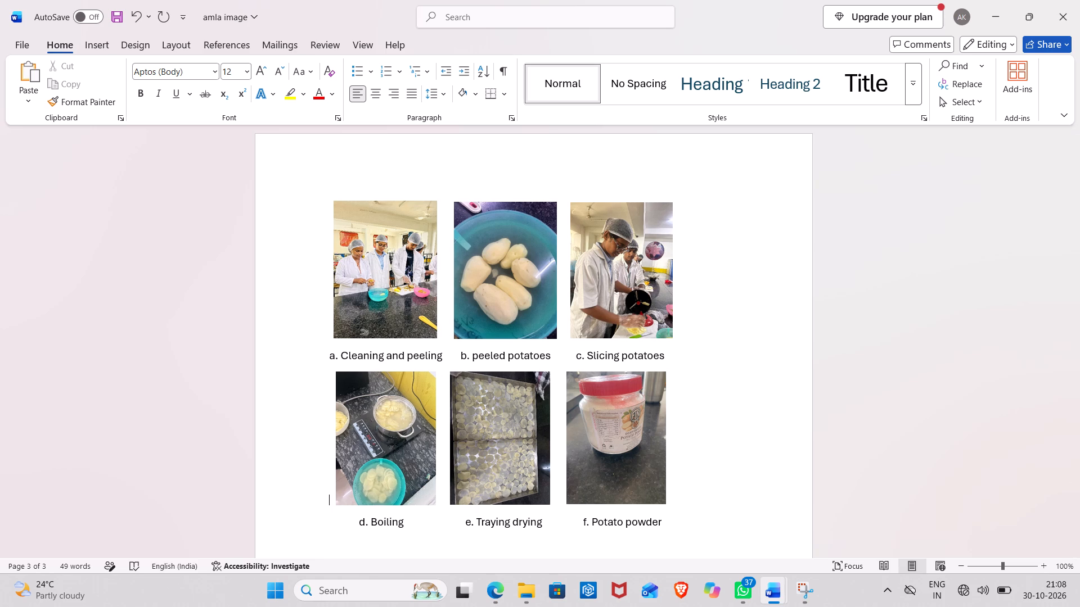
{"action": "key", "text": "BackSpace"}
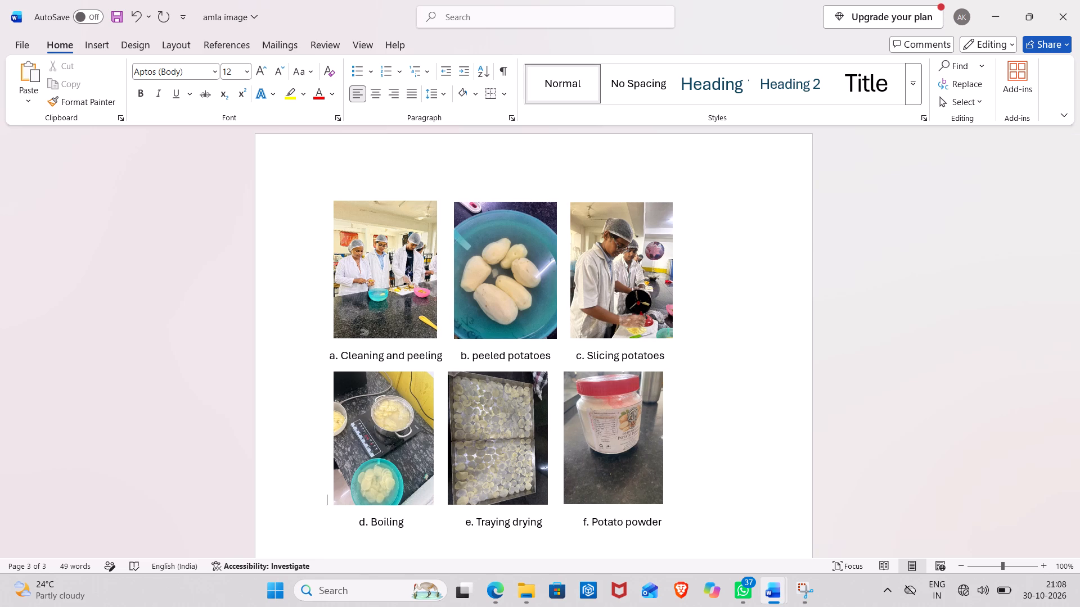
Widen the gaps in the second photo row with three spaces before the tray photo and two before the jar photo.
{"action": "left_click", "coordinate": [443, 497]}
{"action": "key", "text": "space"}
{"action": "key", "text": "space"}
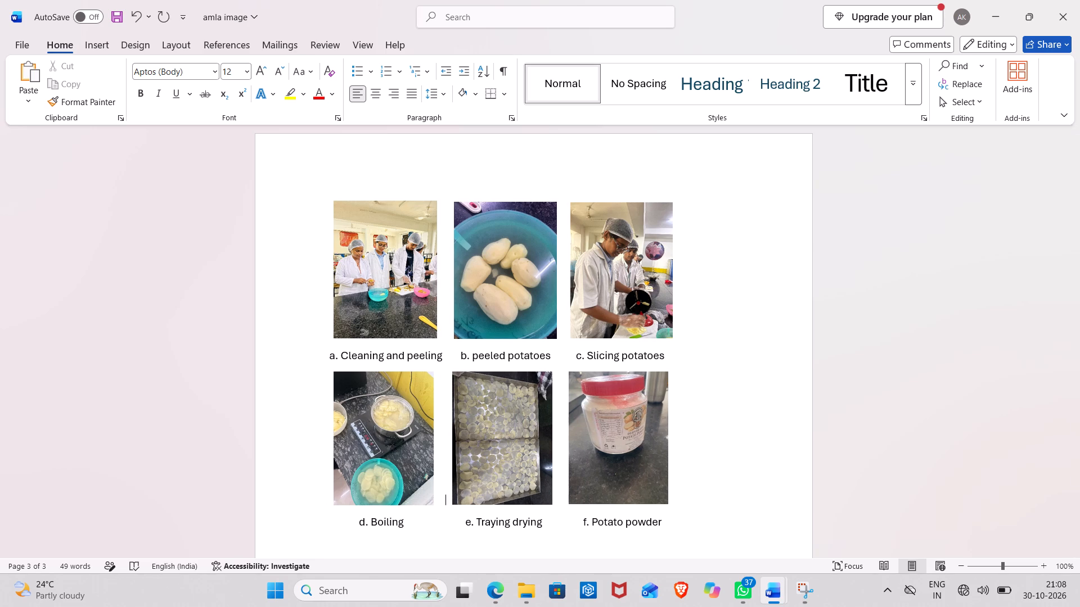
{"action": "key", "text": "space"}
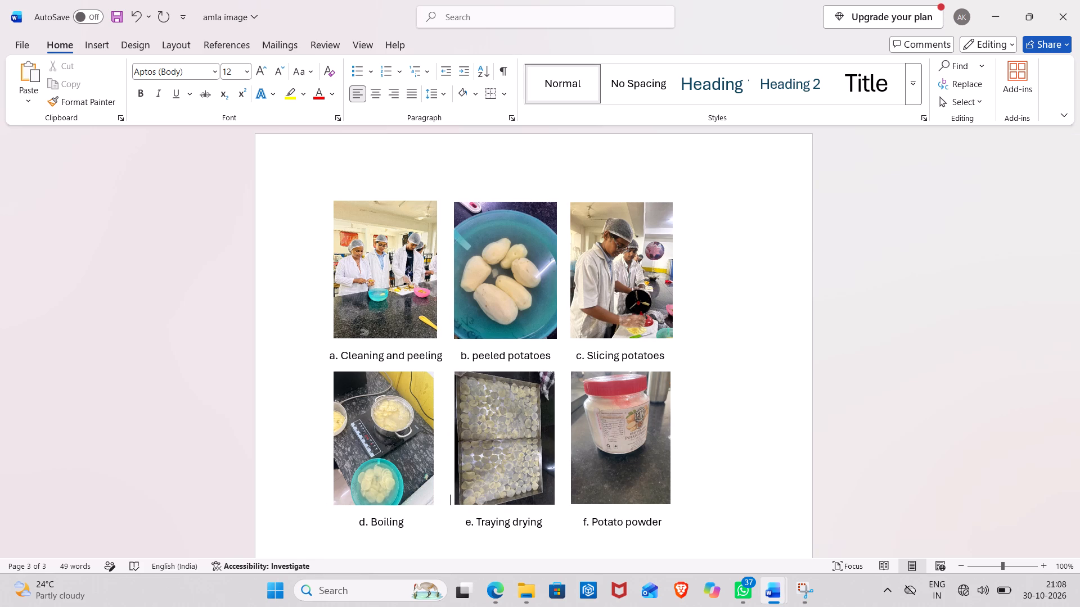
{"action": "left_click", "coordinate": [561, 500]}
{"action": "key", "text": "space"}
{"action": "key", "text": "space"}
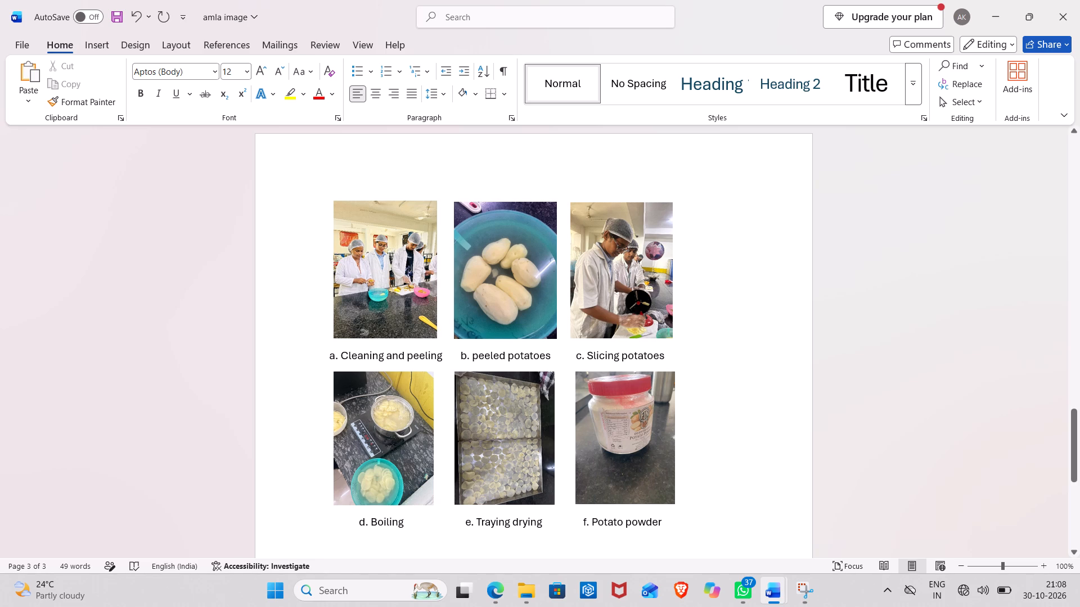
Add two spaces before the "f. Potato powder" caption to re-centre it under the moved jar photo.
{"action": "left_click", "coordinate": [578, 519]}
{"action": "key", "text": "space"}
{"action": "key", "text": "space"}
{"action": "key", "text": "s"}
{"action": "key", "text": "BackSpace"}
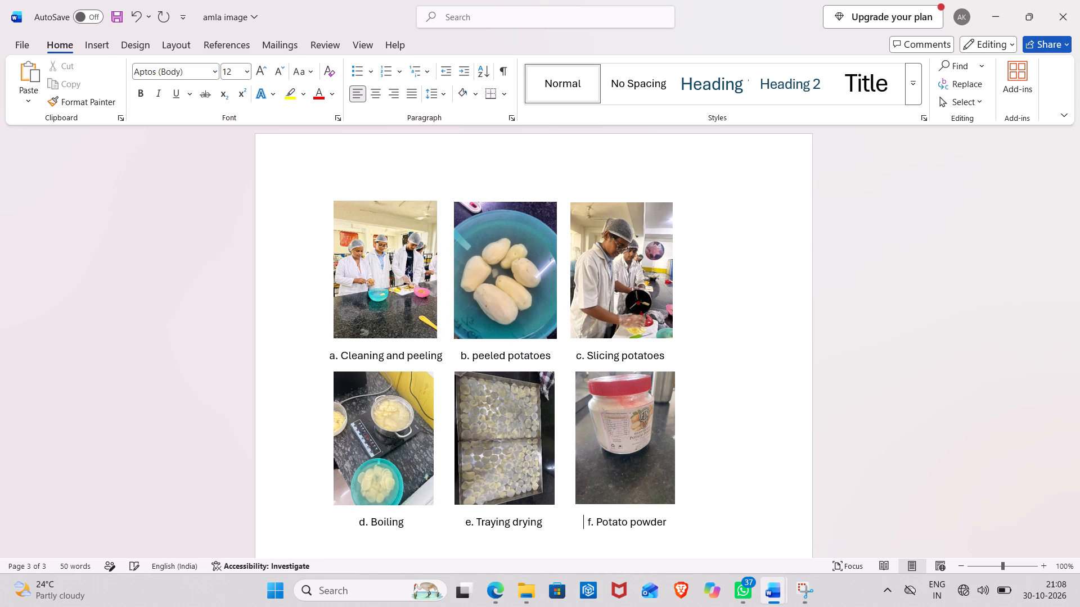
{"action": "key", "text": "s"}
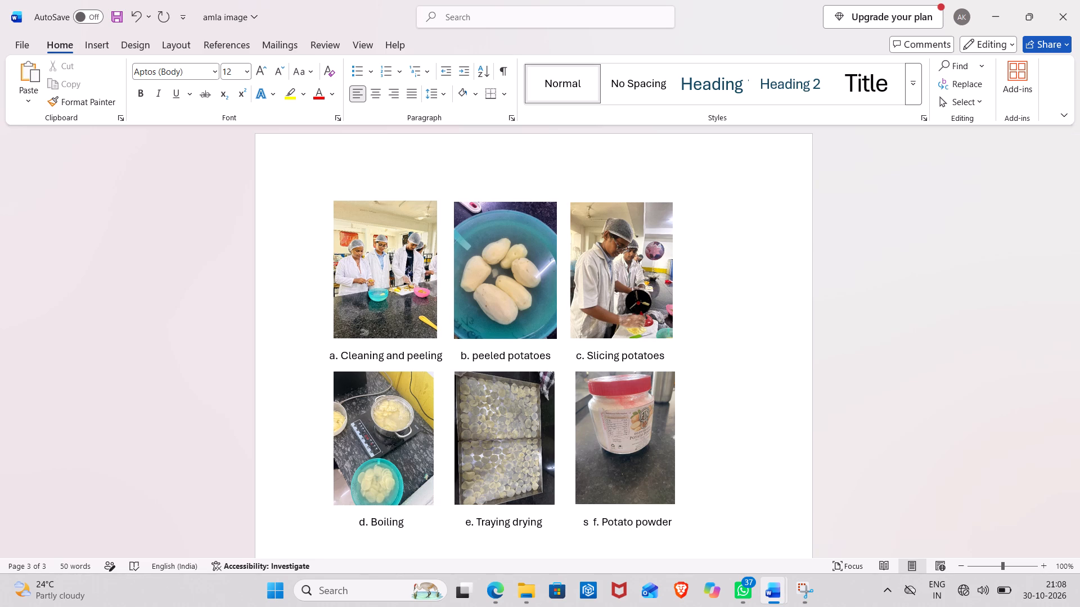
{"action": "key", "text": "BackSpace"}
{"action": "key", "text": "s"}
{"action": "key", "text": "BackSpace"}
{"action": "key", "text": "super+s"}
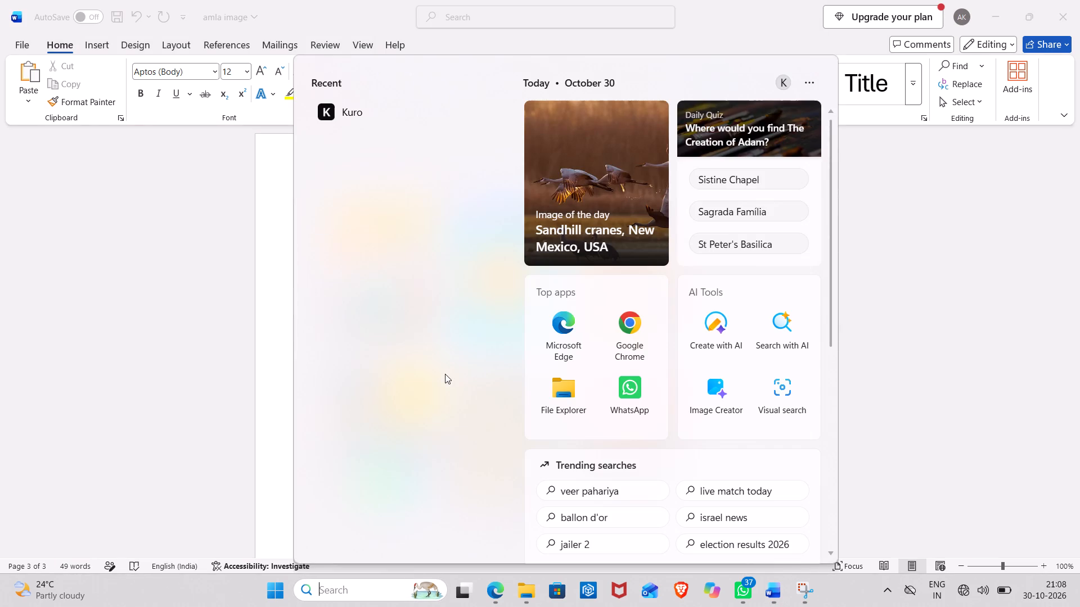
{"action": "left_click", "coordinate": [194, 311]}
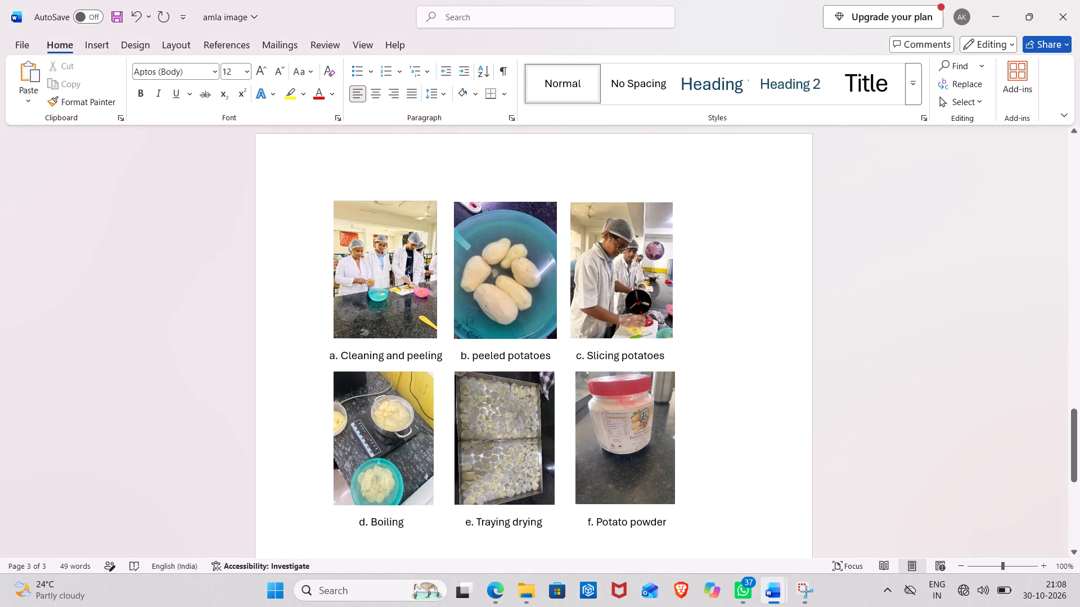
Capture a rectangular screenshot of the six potato photos together with their captions a to f.
{"action": "key", "text": "shift+super+s"}
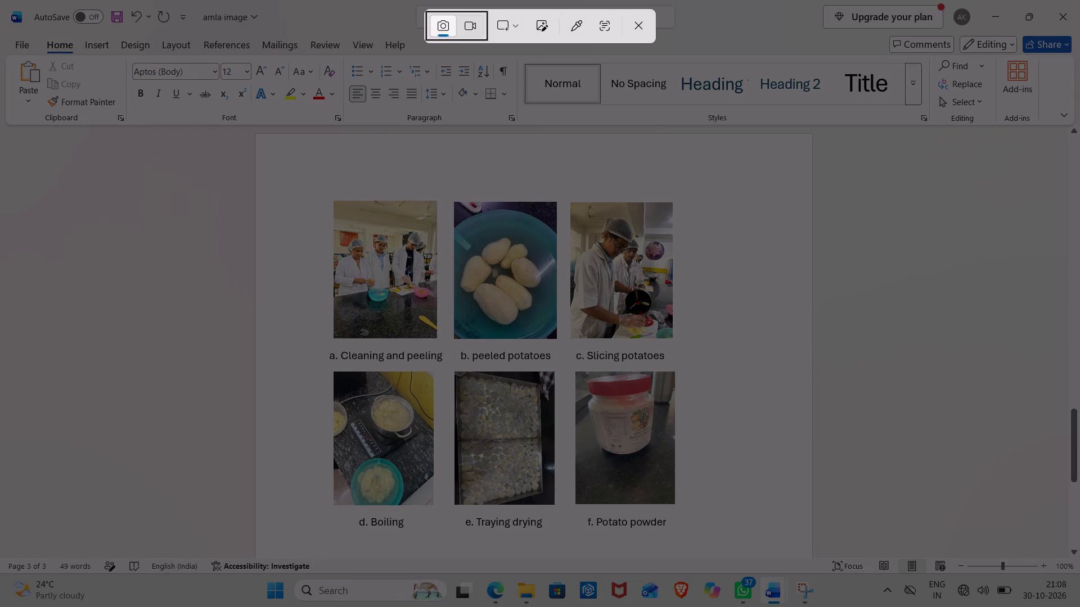
{"action": "left_click_drag", "start_coordinate": [331, 198], "coordinate": [701, 374]}
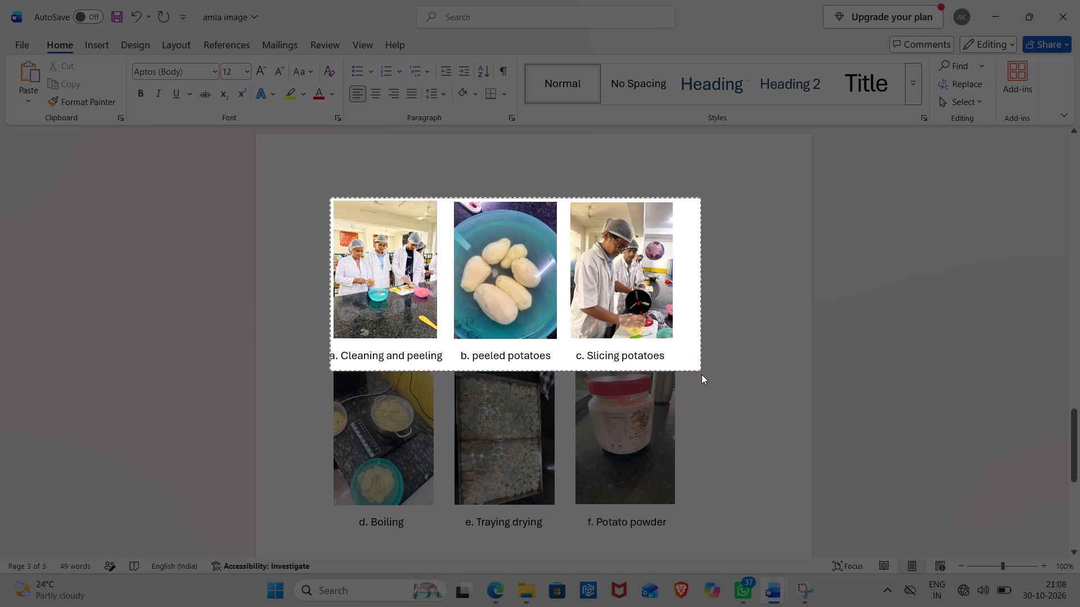
{"action": "left_click_drag", "start_coordinate": [701, 374], "coordinate": [685, 531]}
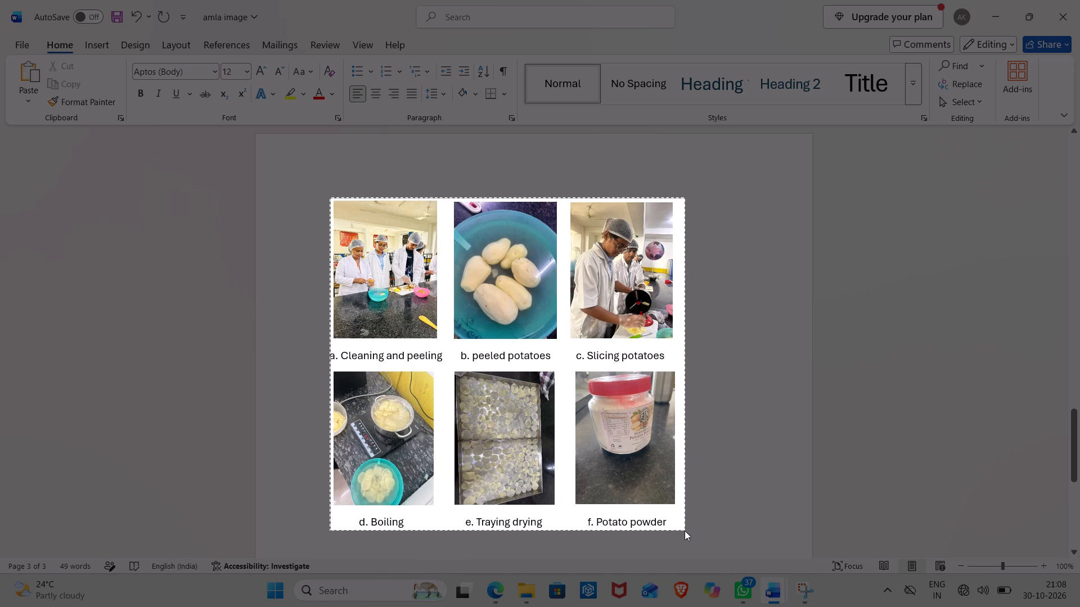
{"action": "left_click_drag", "start_coordinate": [685, 531], "coordinate": [677, 527]}
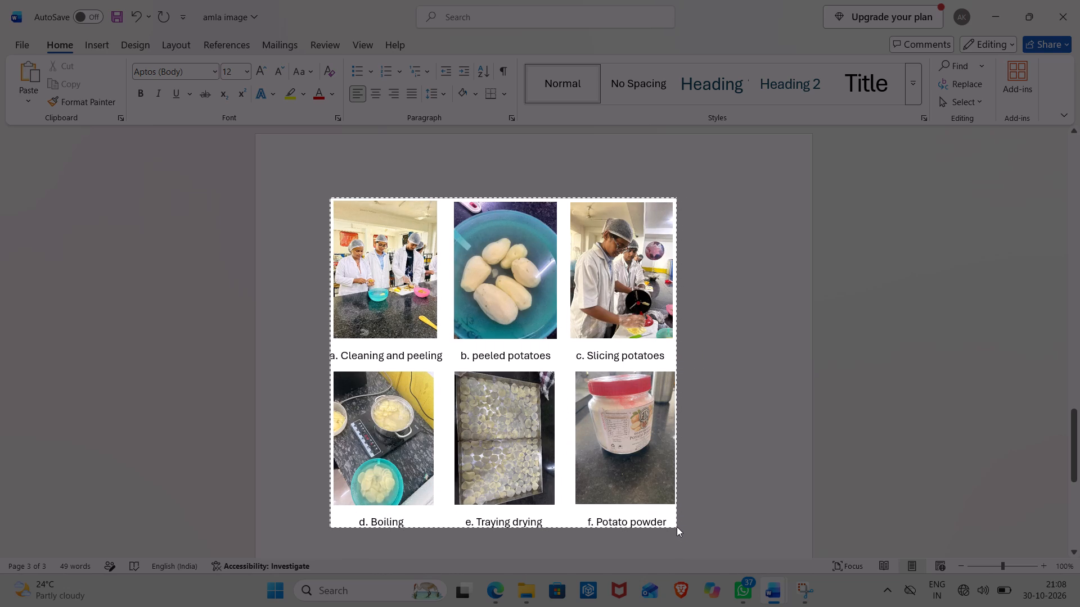
{"action": "left_click_drag", "start_coordinate": [677, 527], "coordinate": [677, 529]}
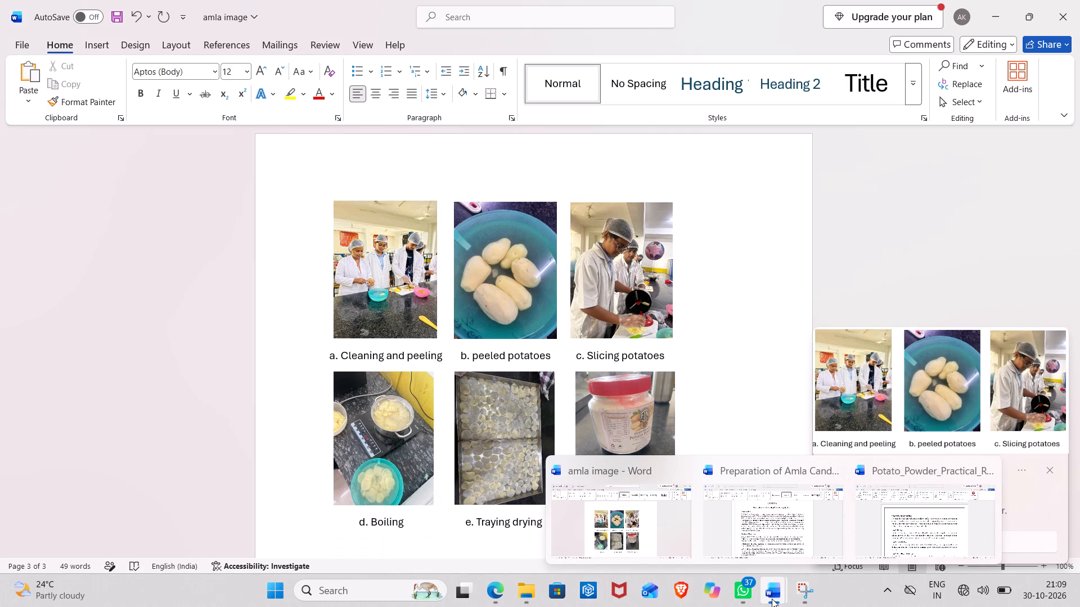
Switch to the Potato_Powder_Practical_Report document and paste the captured photo image onto the blank page 4.
{"action": "left_click", "coordinate": [908, 519]}
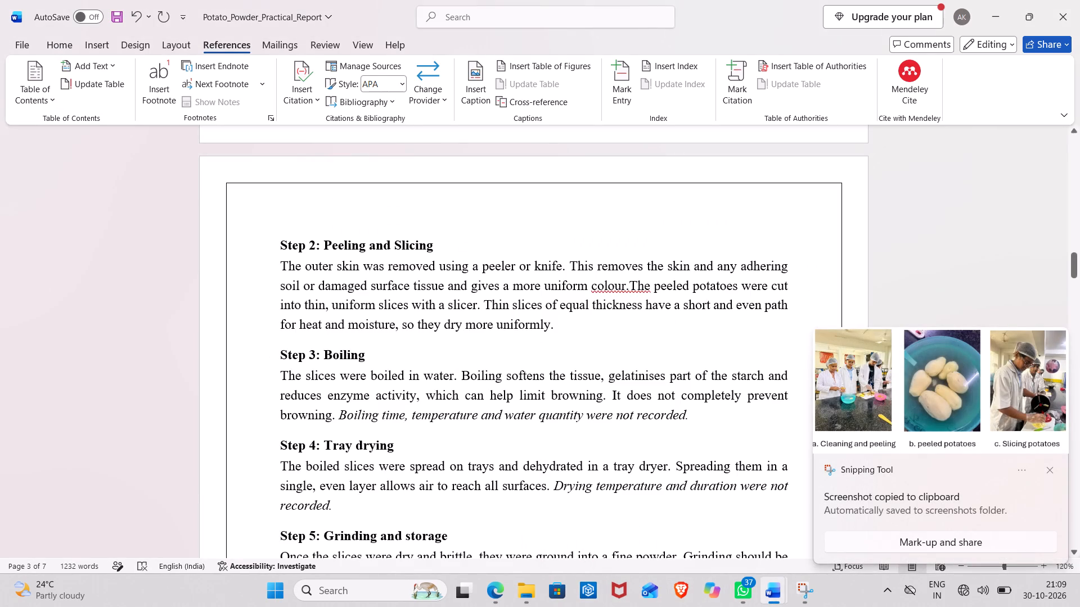
{"action": "scroll", "coordinate": [482, 336], "scroll_direction": "down", "scroll_amount": 5}
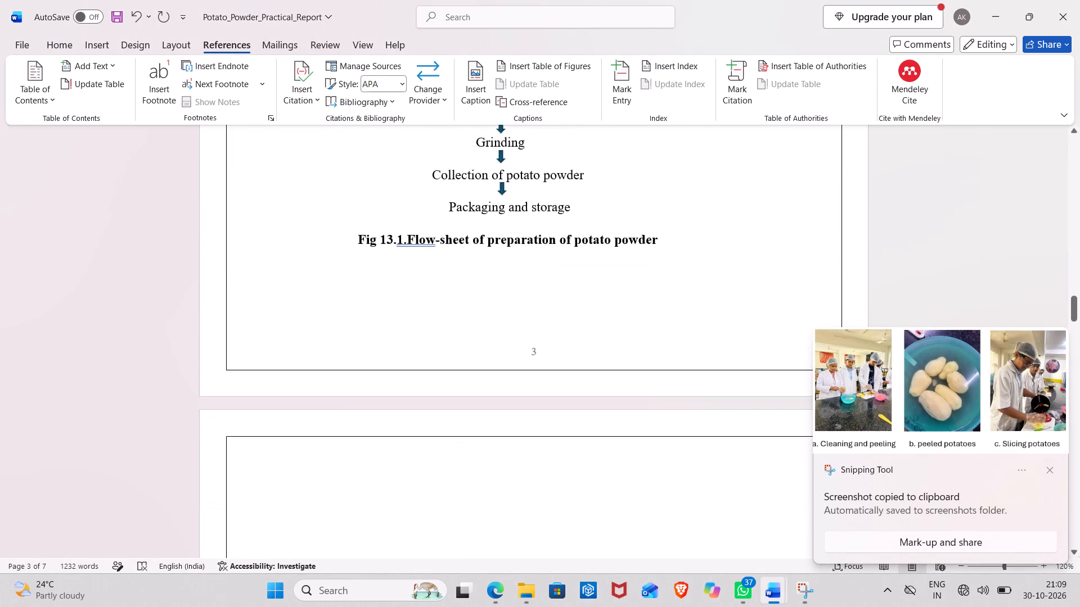
{"action": "scroll", "coordinate": [482, 336], "scroll_direction": "down", "scroll_amount": 9}
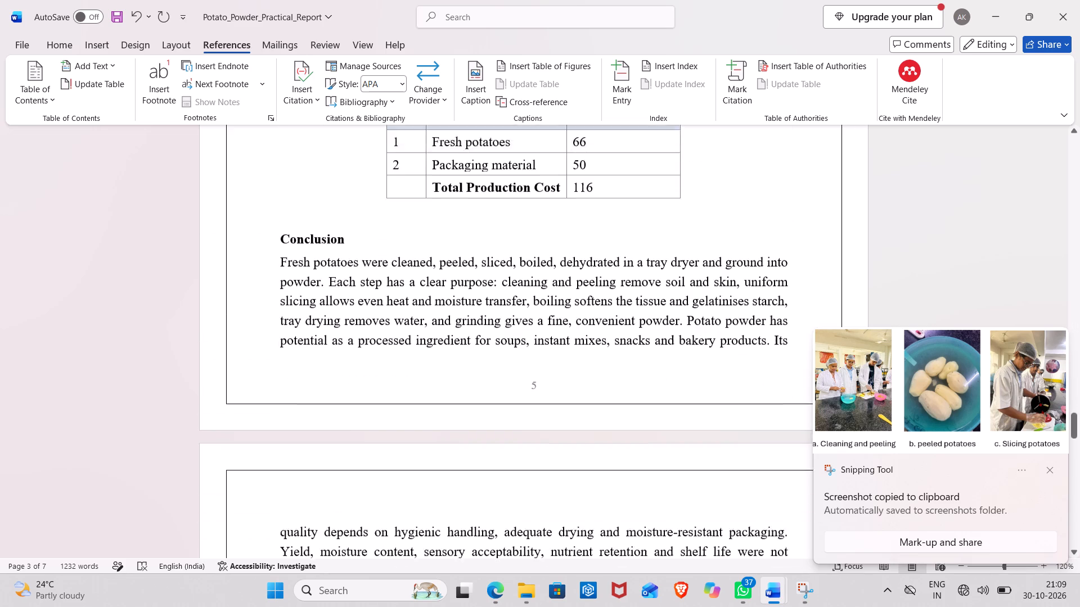
{"action": "scroll", "coordinate": [482, 336], "scroll_direction": "up", "scroll_amount": 8}
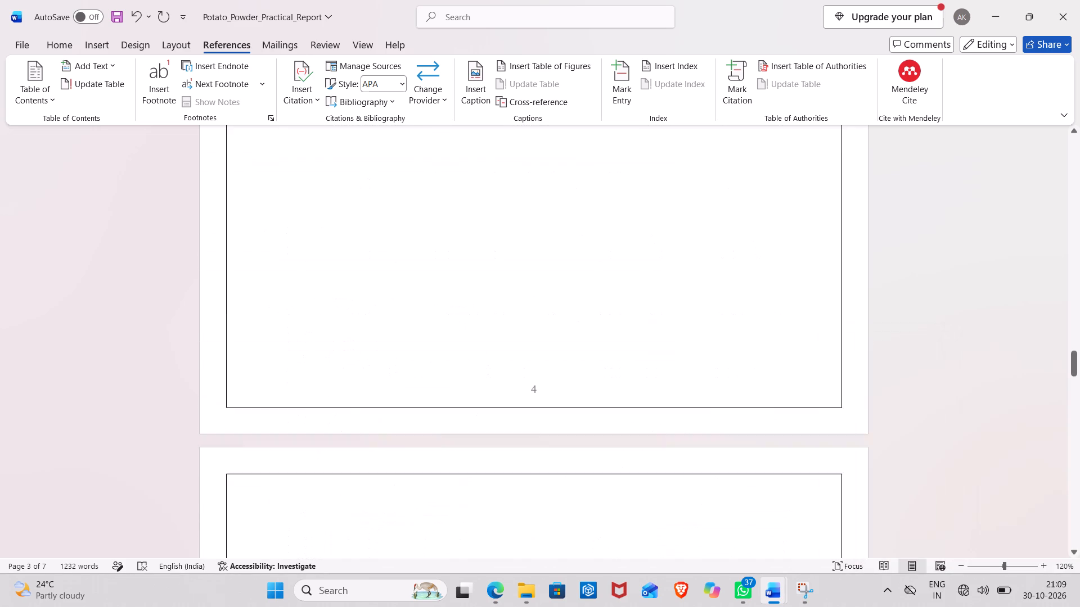
{"action": "scroll", "coordinate": [482, 336], "scroll_direction": "up", "scroll_amount": 4}
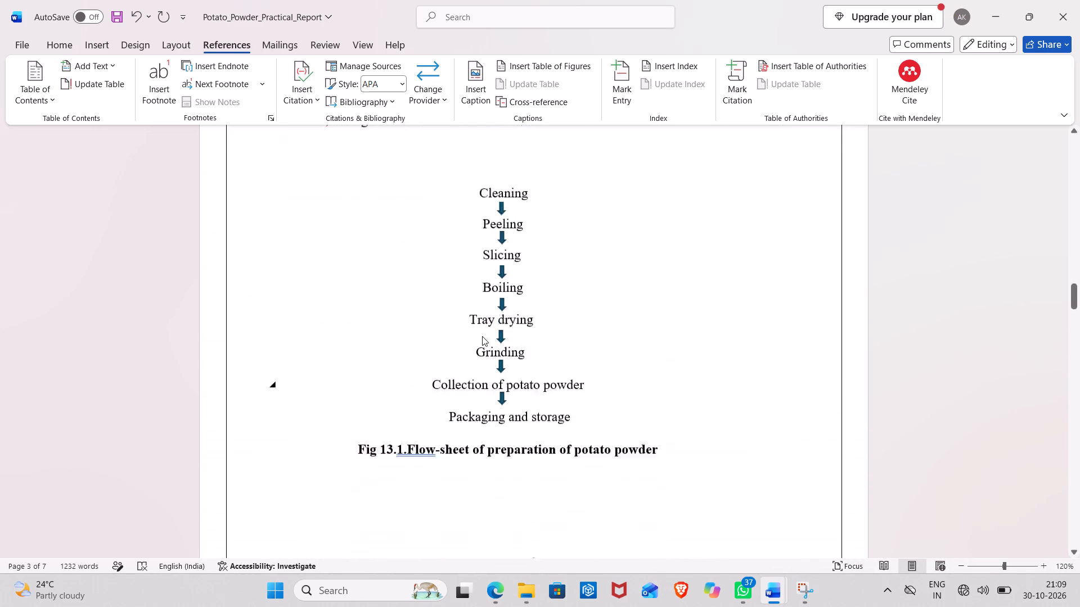
{"action": "scroll", "coordinate": [482, 336], "scroll_direction": "up", "scroll_amount": 1}
{"action": "left_click", "coordinate": [265, 206]}
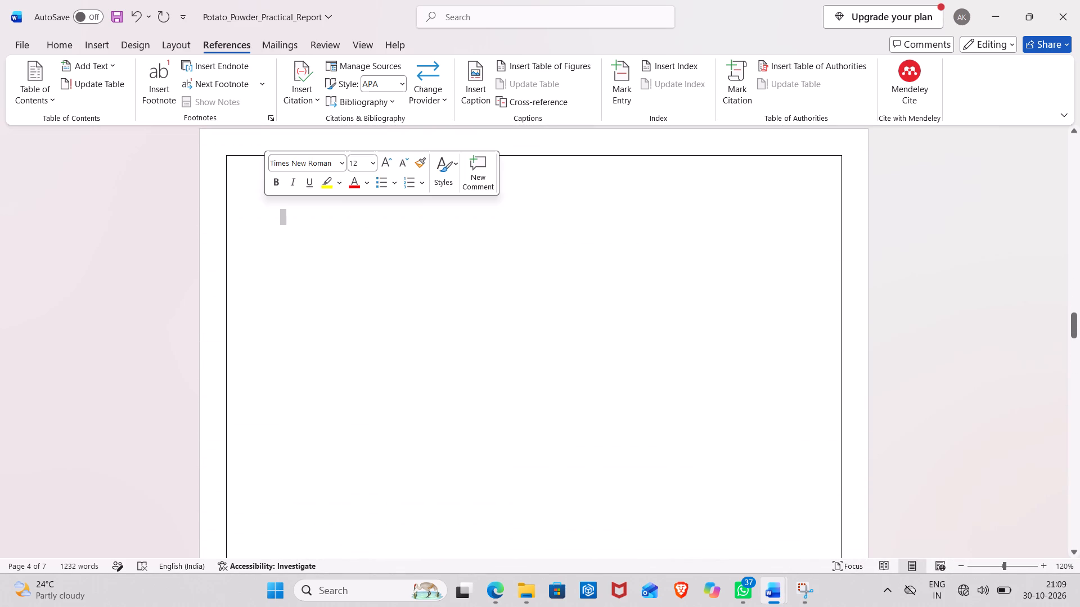
{"action": "left_click", "coordinate": [309, 245]}
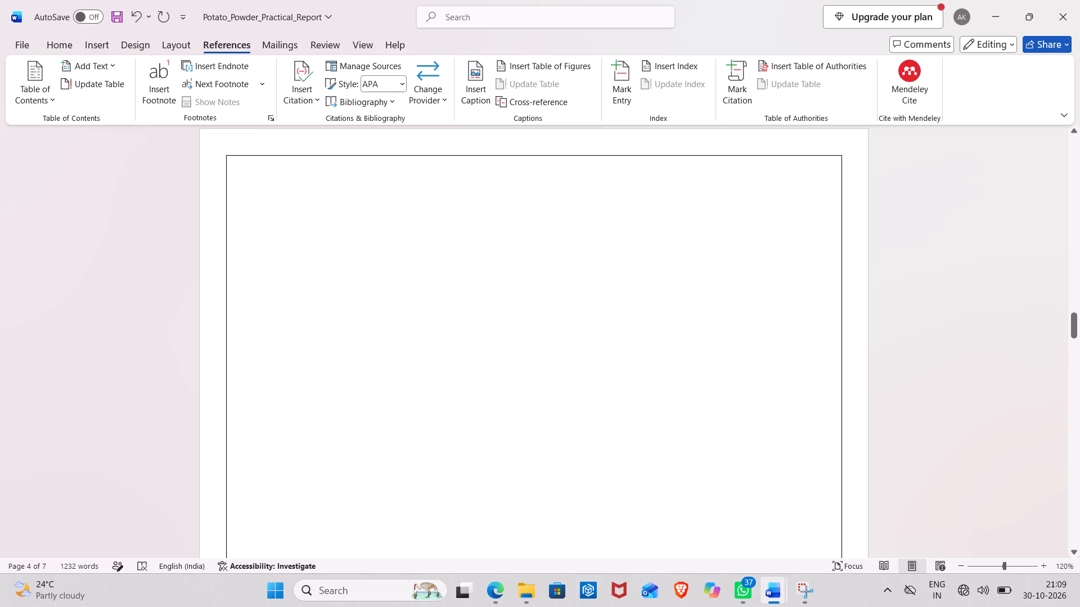
{"action": "key", "text": "ctrl+v"}
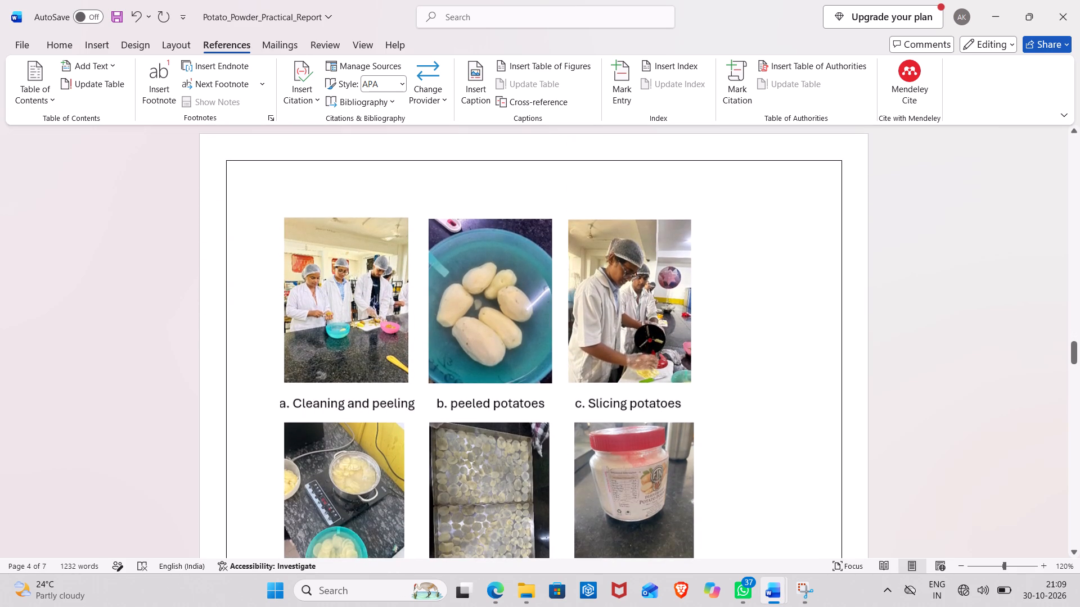
Cut the pasted photo image and paste it at the top of the page directly after the Fig 13.1 flow-sheet.
{"action": "scroll", "coordinate": [416, 332], "scroll_direction": "up", "scroll_amount": 1}
{"action": "scroll", "coordinate": [416, 332], "scroll_direction": "down", "scroll_amount": 1}
{"action": "scroll", "coordinate": [416, 332], "scroll_direction": "up", "scroll_amount": 1}
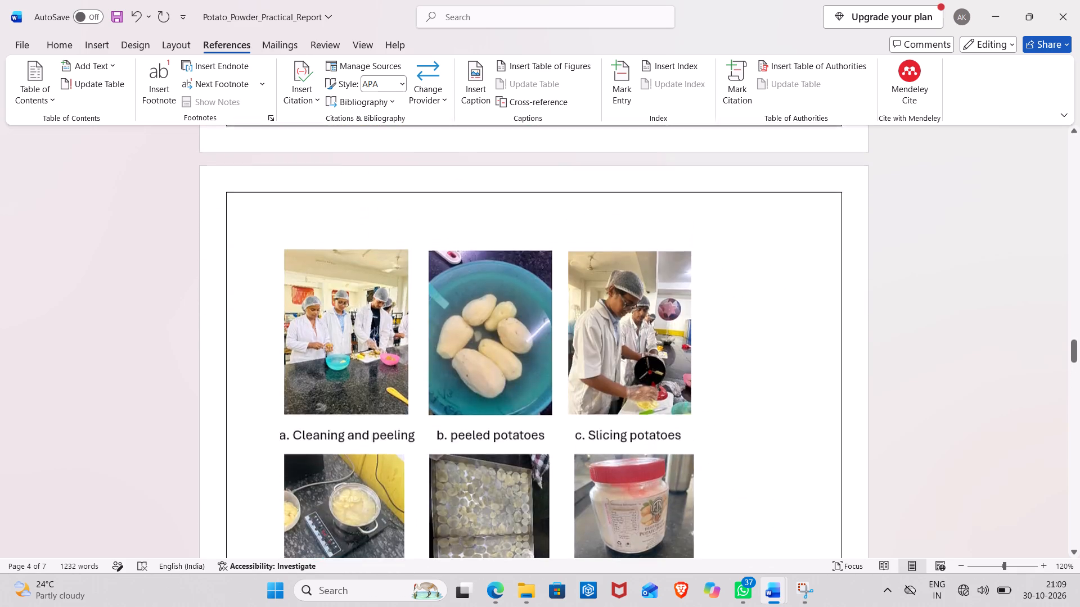
{"action": "scroll", "coordinate": [416, 332], "scroll_direction": "up", "scroll_amount": 6}
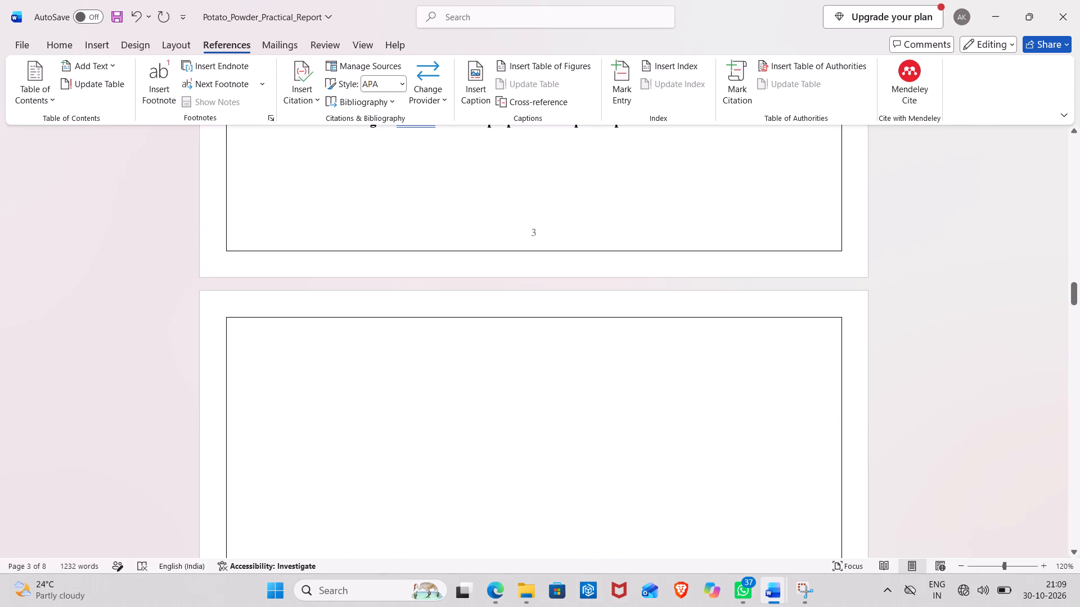
{"action": "scroll", "coordinate": [358, 528], "scroll_direction": "down", "scroll_amount": 2}
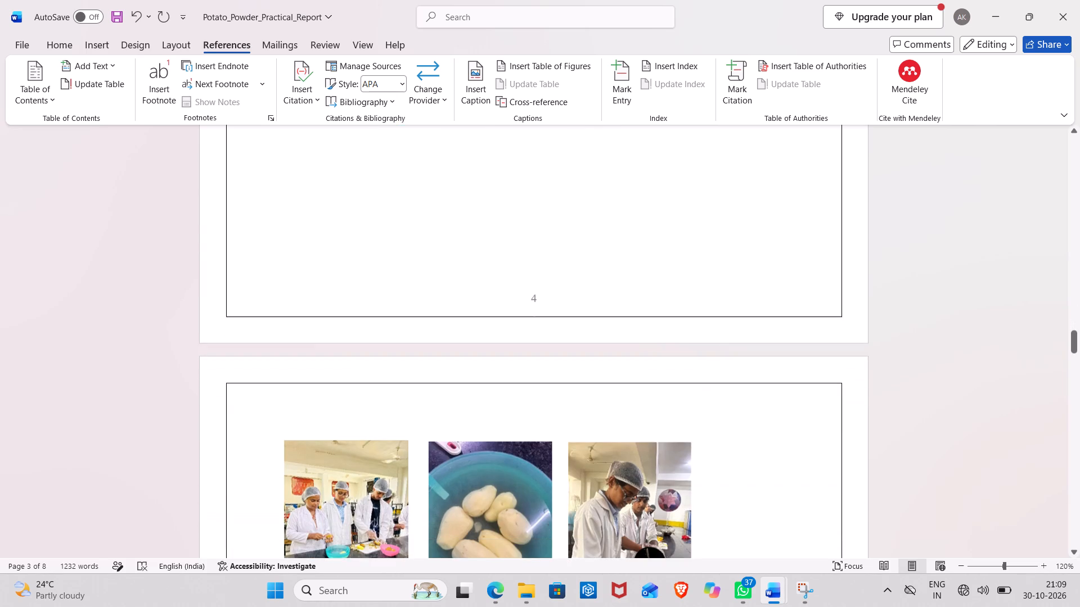
{"action": "scroll", "coordinate": [358, 528], "scroll_direction": "down", "scroll_amount": 2}
{"action": "left_click", "coordinate": [358, 528]}
{"action": "key", "text": "ctrl+x"}
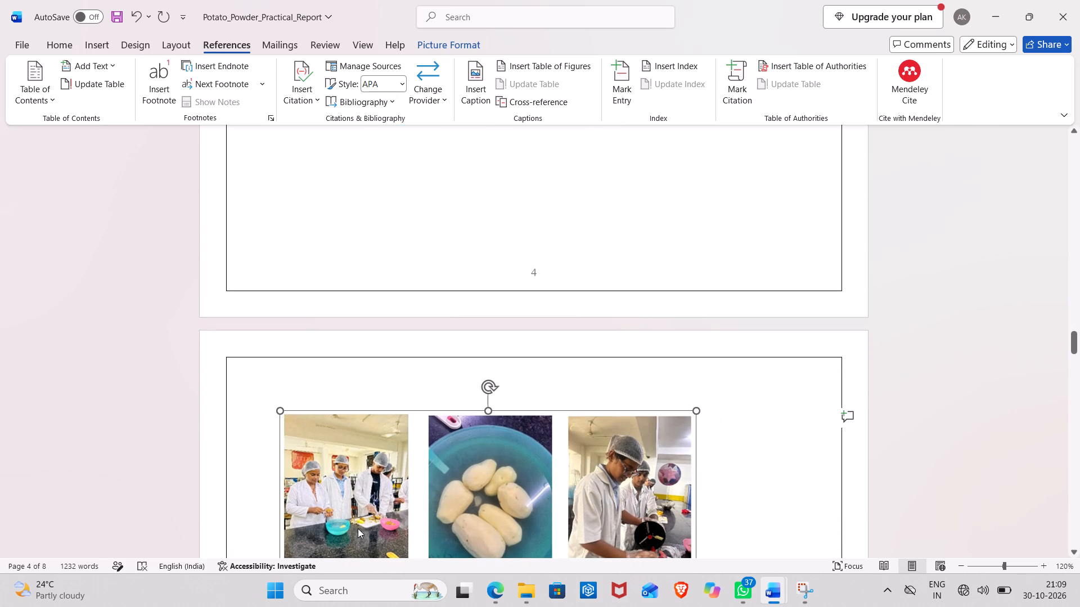
{"action": "scroll", "coordinate": [358, 528], "scroll_direction": "up", "scroll_amount": 1}
{"action": "scroll", "coordinate": [358, 528], "scroll_direction": "down", "scroll_amount": 1}
{"action": "scroll", "coordinate": [358, 528], "scroll_direction": "up", "scroll_amount": 5}
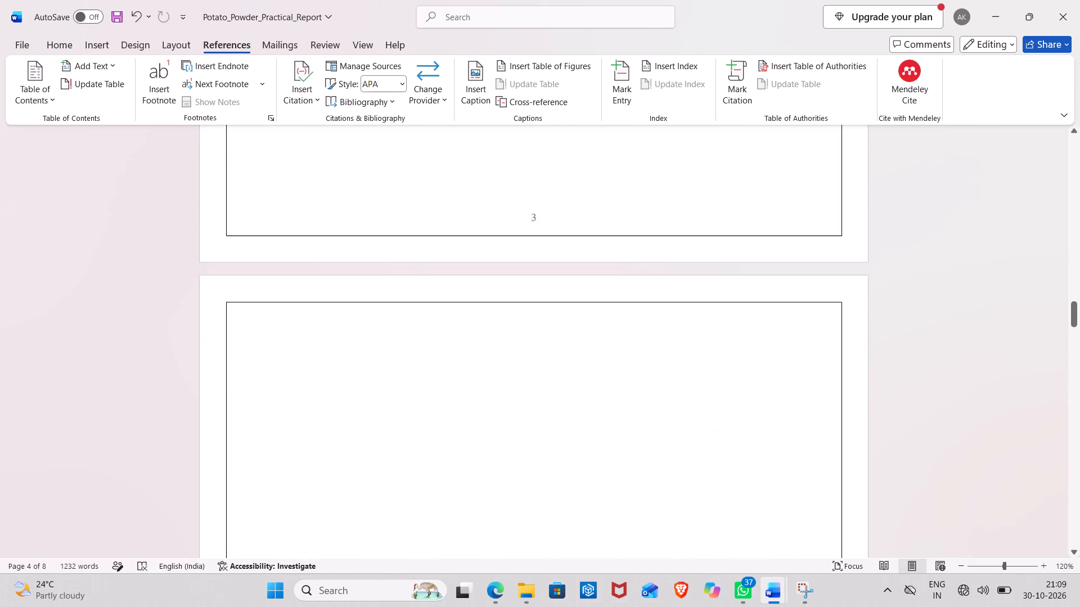
{"action": "left_click", "coordinate": [676, 200]}
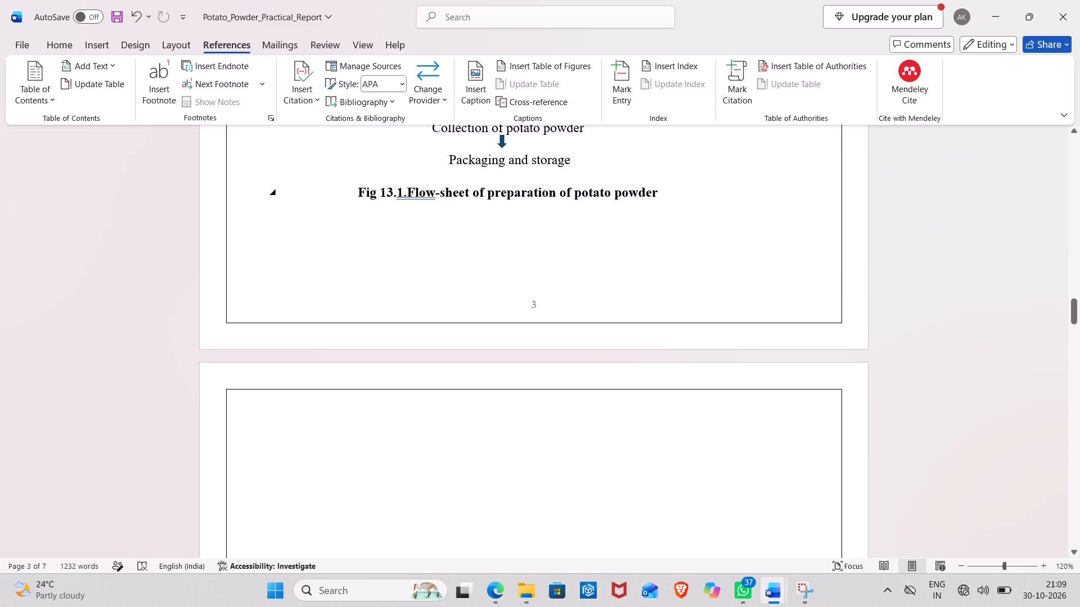
{"action": "key", "text": "Return"}
{"action": "key", "text": "Return"}
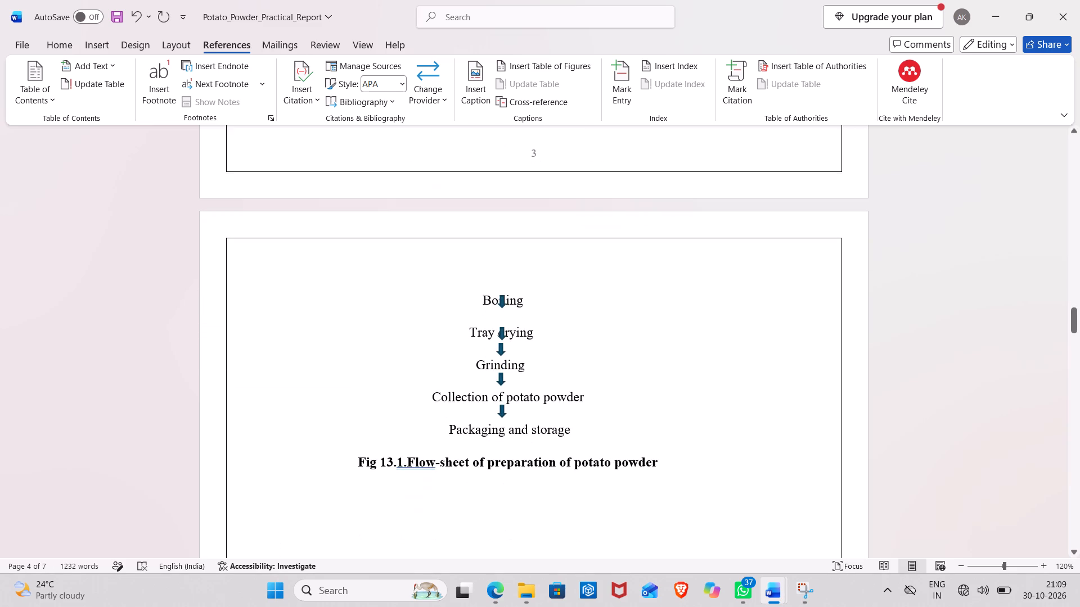
{"action": "key", "text": "BackSpace"}
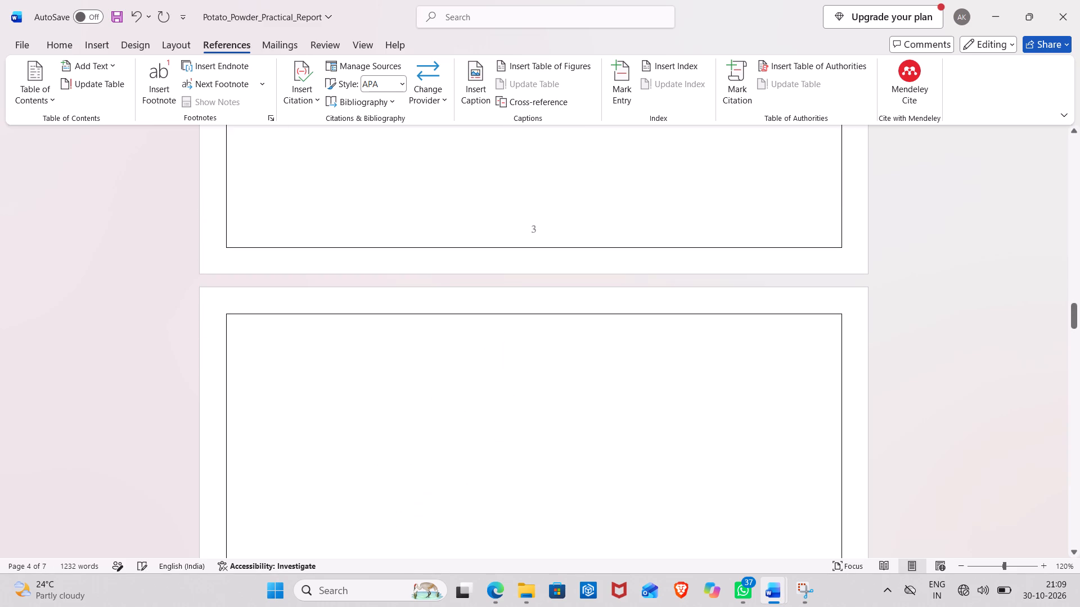
{"action": "left_click", "coordinate": [279, 368]}
{"action": "key", "text": "ctrl+v"}
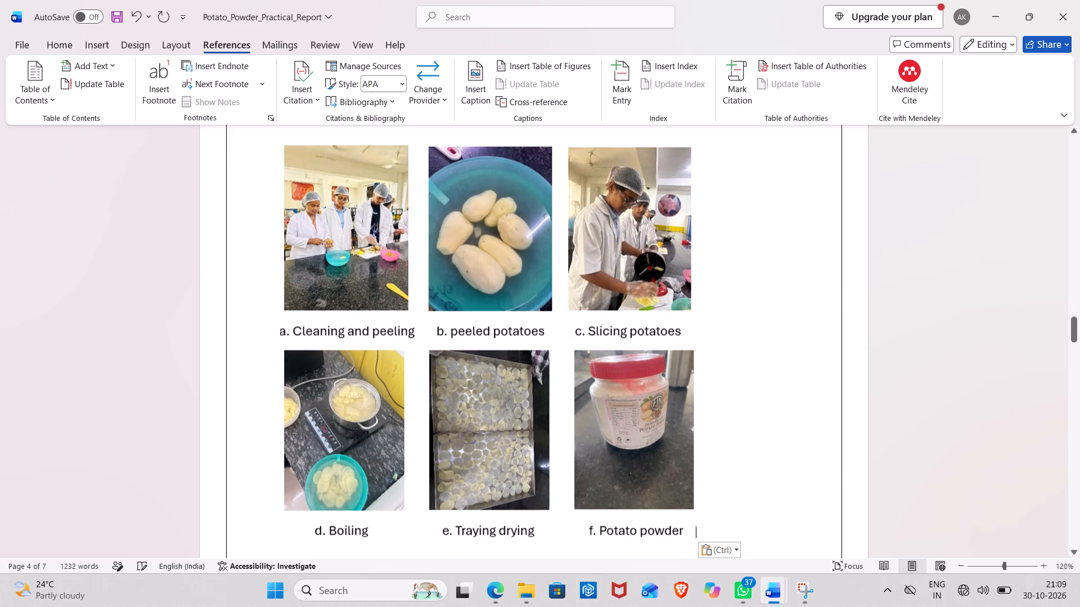
Stretch the potato photo image horizontally so it reaches about the edge of the body text width.
{"action": "scroll", "coordinate": [279, 368], "scroll_direction": "down", "scroll_amount": 5}
{"action": "scroll", "coordinate": [279, 368], "scroll_direction": "up", "scroll_amount": 1}
{"action": "scroll", "coordinate": [279, 368], "scroll_direction": "down", "scroll_amount": 4}
{"action": "scroll", "coordinate": [279, 368], "scroll_direction": "up", "scroll_amount": 1}
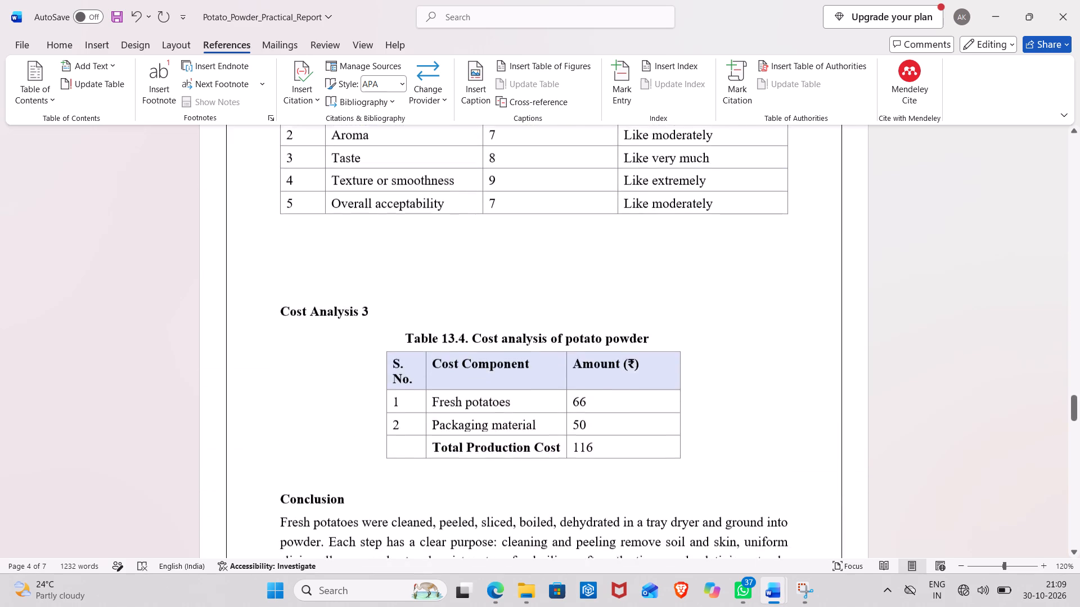
{"action": "scroll", "coordinate": [279, 368], "scroll_direction": "up", "scroll_amount": 1}
{"action": "scroll", "coordinate": [279, 368], "scroll_direction": "down", "scroll_amount": 1}
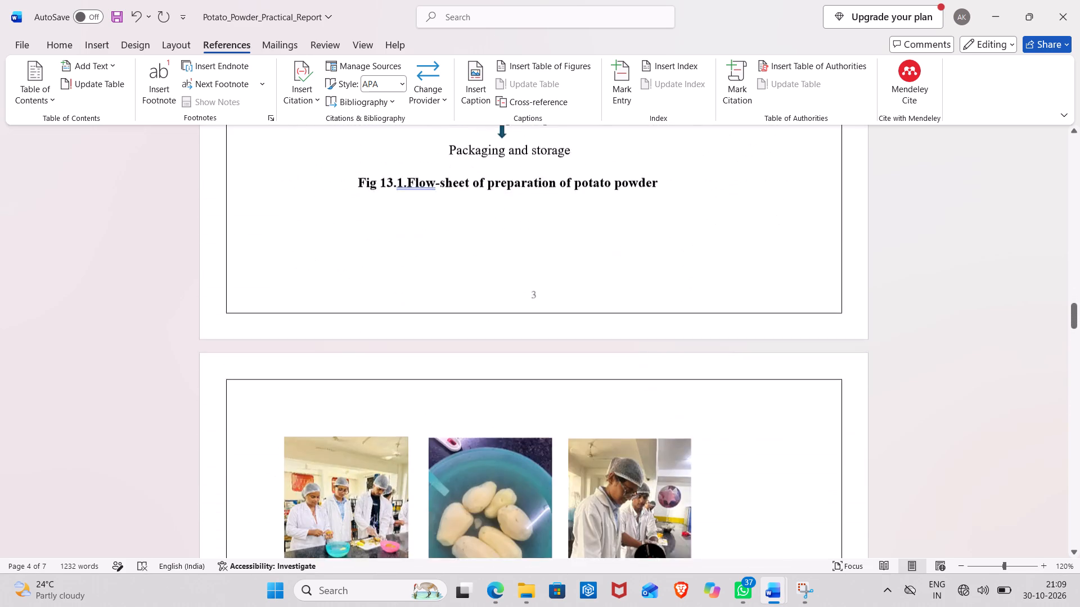
{"action": "scroll", "coordinate": [279, 368], "scroll_direction": "down", "scroll_amount": 1}
{"action": "left_click", "coordinate": [407, 351]}
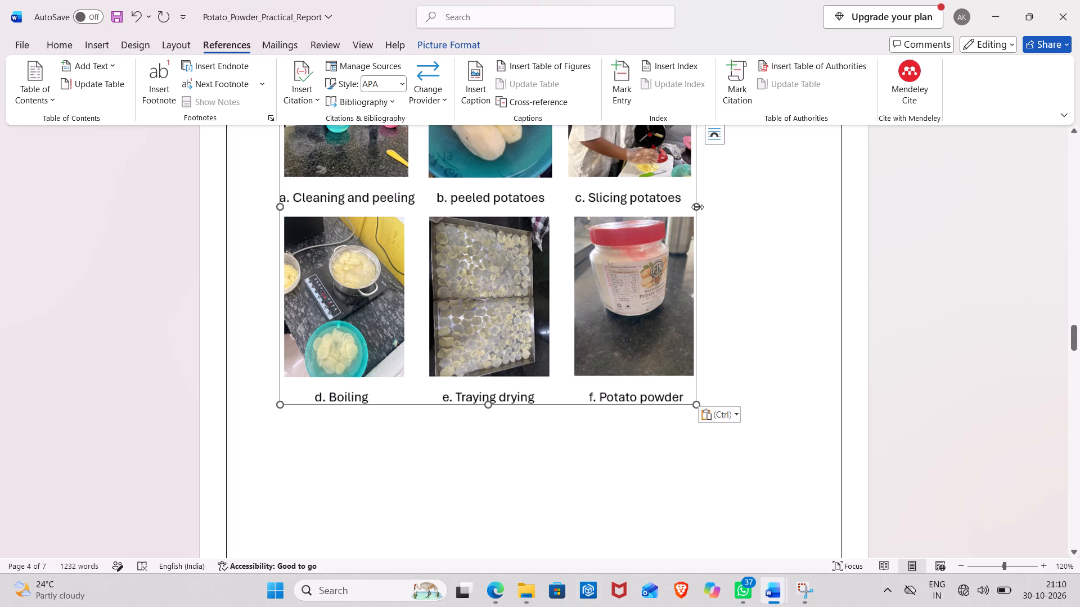
{"action": "left_click_drag", "start_coordinate": [697, 207], "coordinate": [796, 210]}
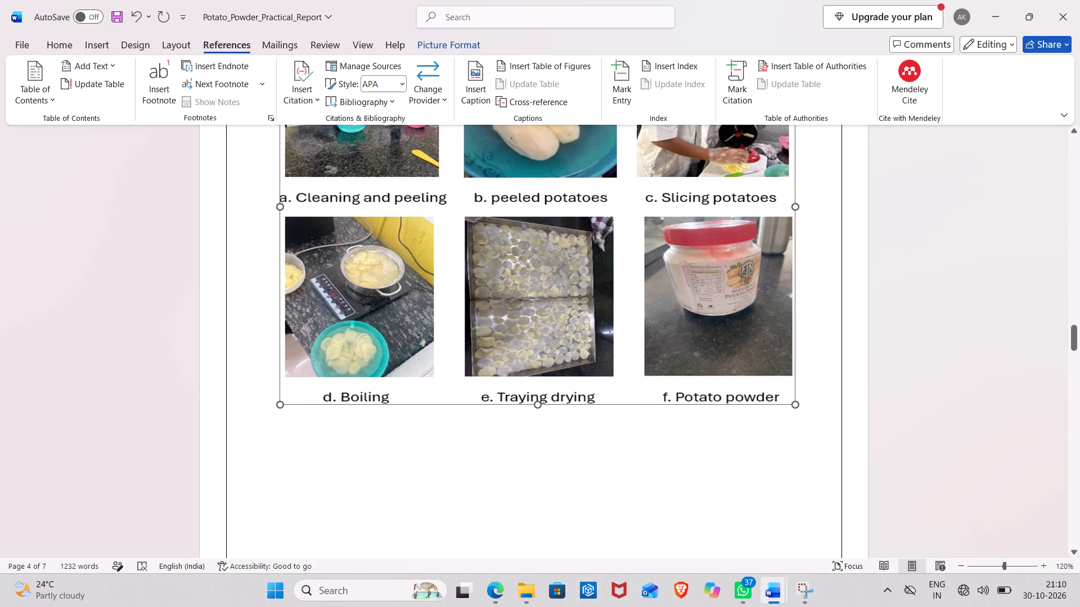
{"action": "left_click_drag", "start_coordinate": [796, 210], "coordinate": [796, 210]}
{"action": "scroll", "coordinate": [796, 210], "scroll_direction": "up", "scroll_amount": 6}
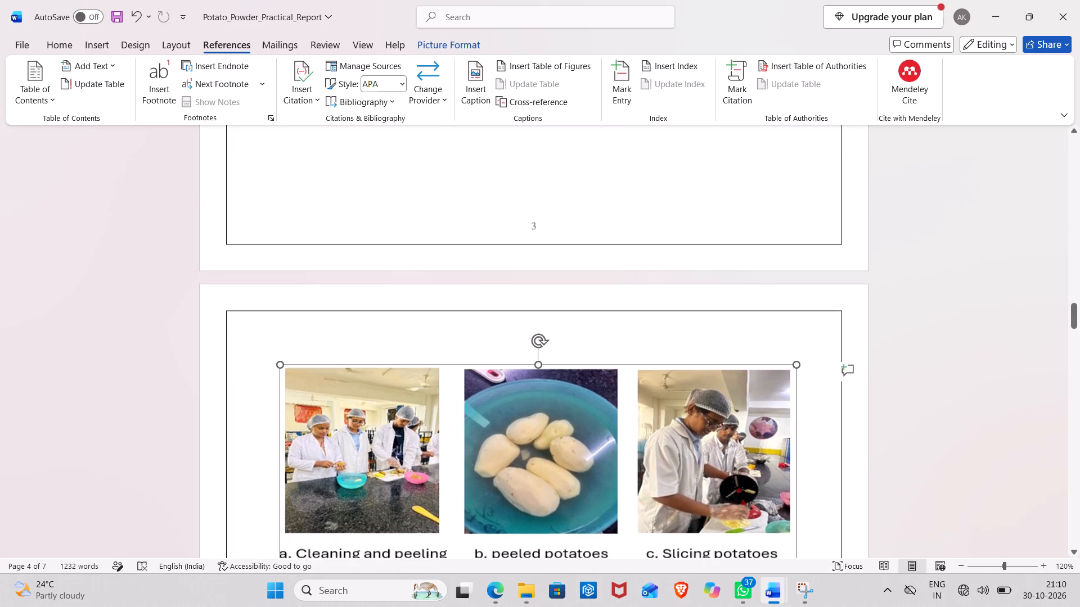
{"action": "scroll", "coordinate": [796, 210], "scroll_direction": "down", "scroll_amount": 10}
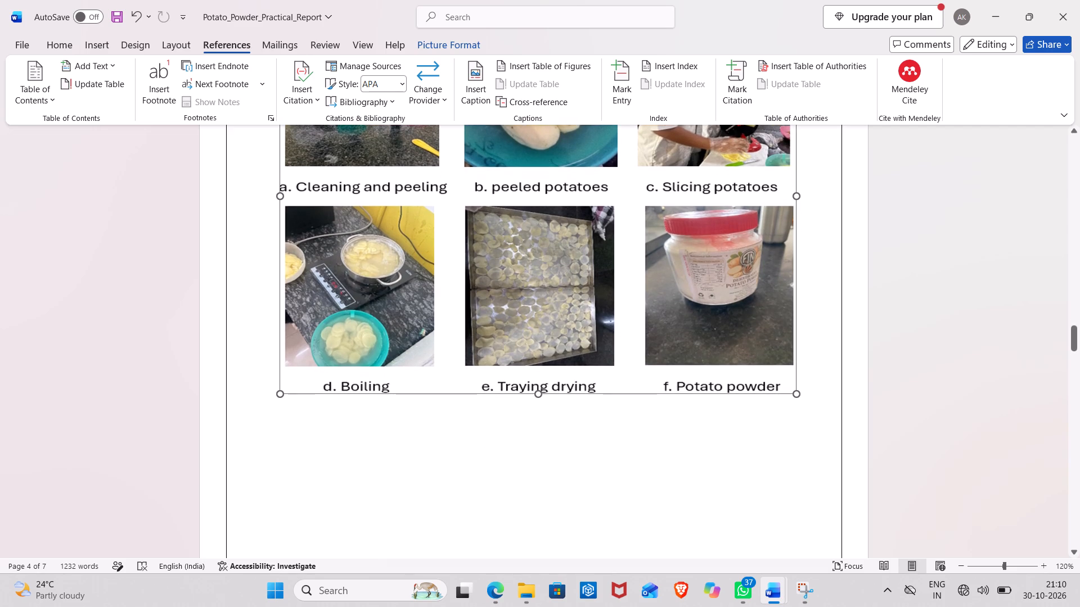
Copy the caption "Fig 12.1. The pictorial flow-sheet of the preparation of amla candy" from the Amla Candy report onto a new line below the potato image.
{"action": "left_click", "coordinate": [799, 436]}
{"action": "left_click", "coordinate": [818, 383]}
{"action": "key", "text": "Return"}
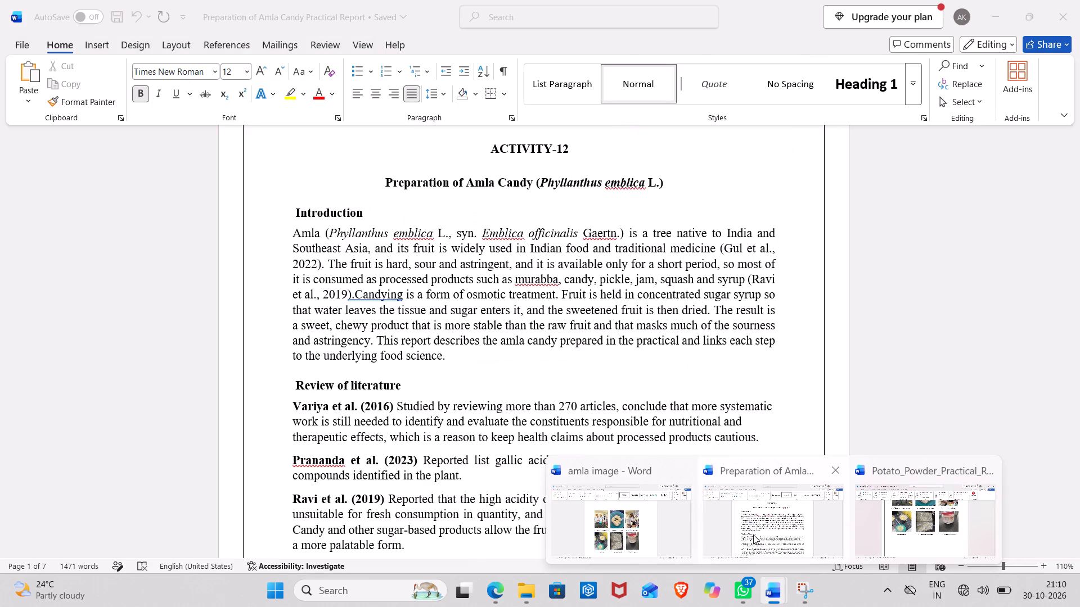
{"action": "left_click", "coordinate": [753, 534]}
{"action": "scroll", "coordinate": [595, 404], "scroll_direction": "down", "scroll_amount": 5}
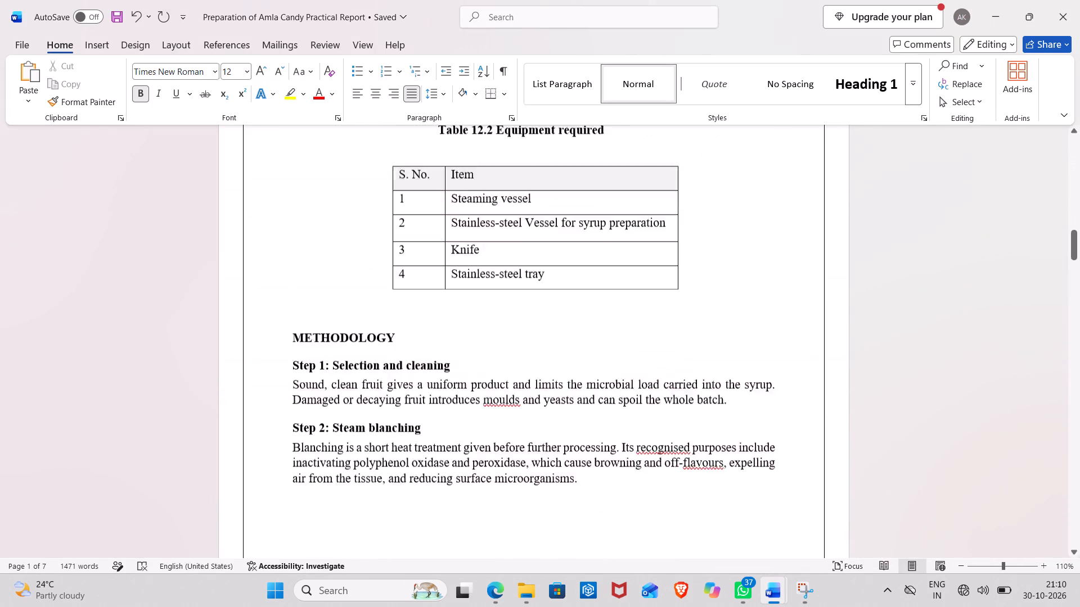
{"action": "scroll", "coordinate": [595, 404], "scroll_direction": "down", "scroll_amount": 7}
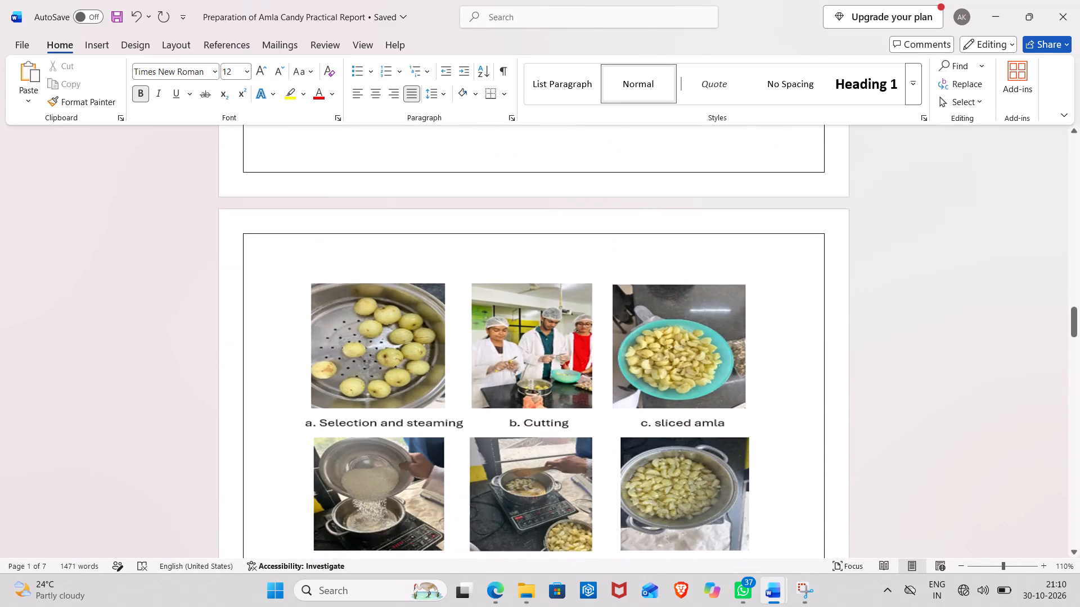
{"action": "scroll", "coordinate": [595, 404], "scroll_direction": "down", "scroll_amount": 4}
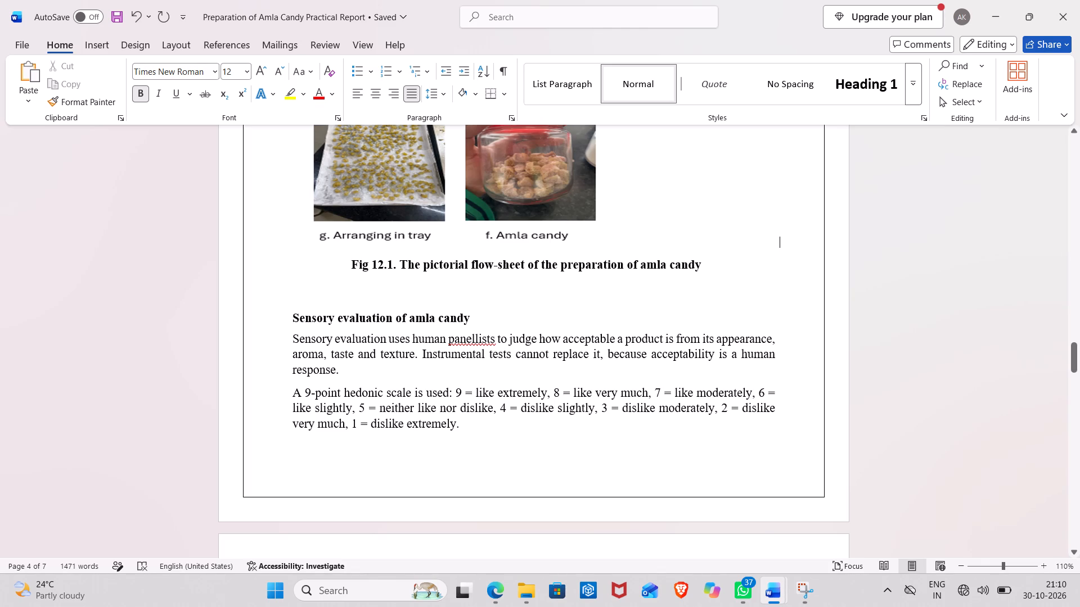
{"action": "left_click_drag", "start_coordinate": [352, 262], "coordinate": [705, 279]}
{"action": "key", "text": "ctrl+c"}
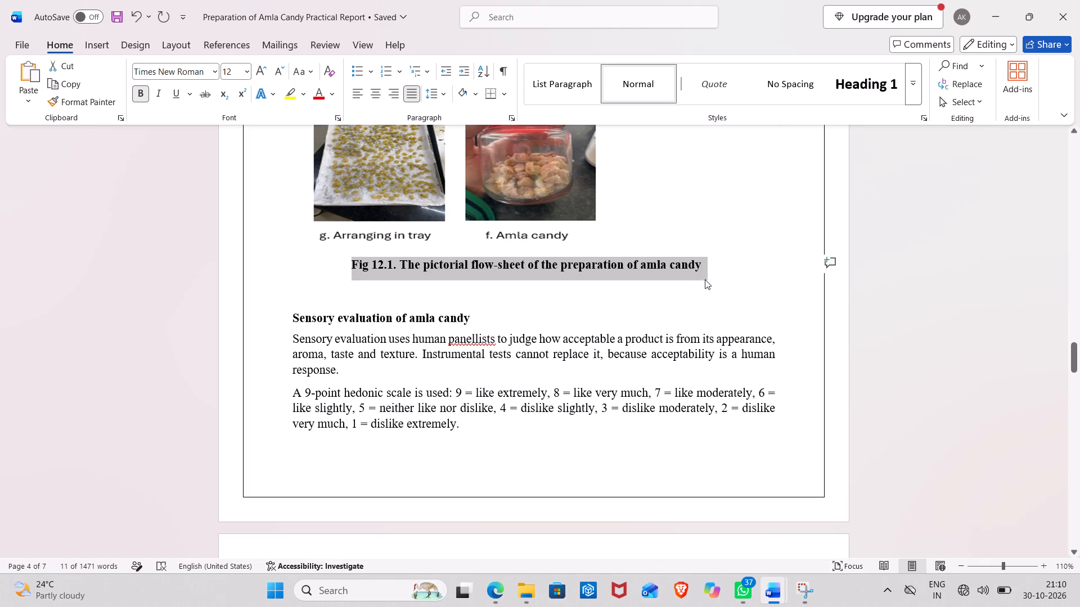
{"action": "left_click", "coordinate": [996, 13]}
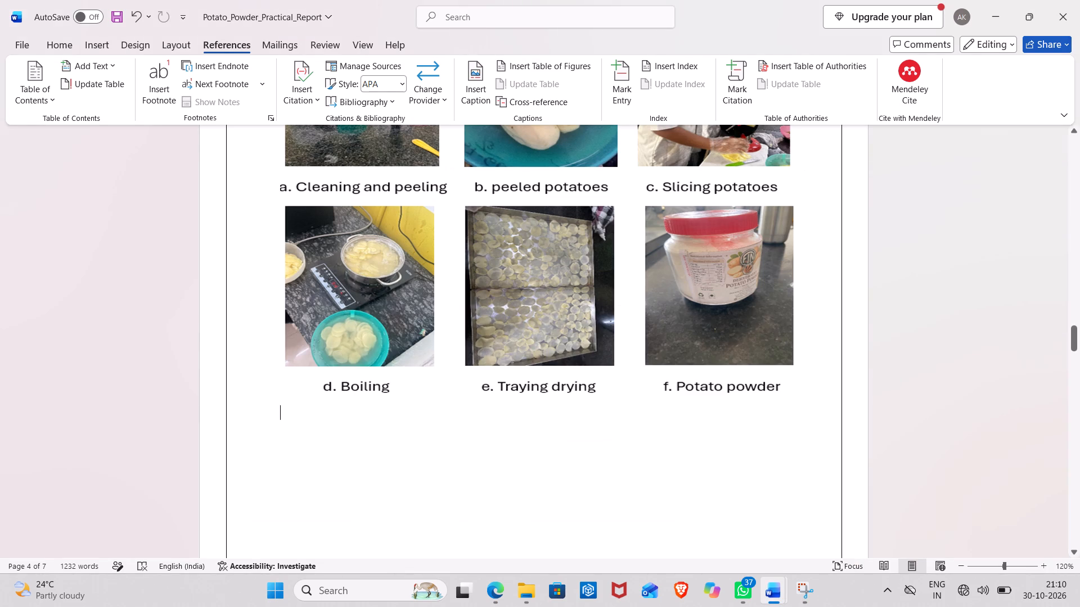
{"action": "key", "text": "ctrl+v"}
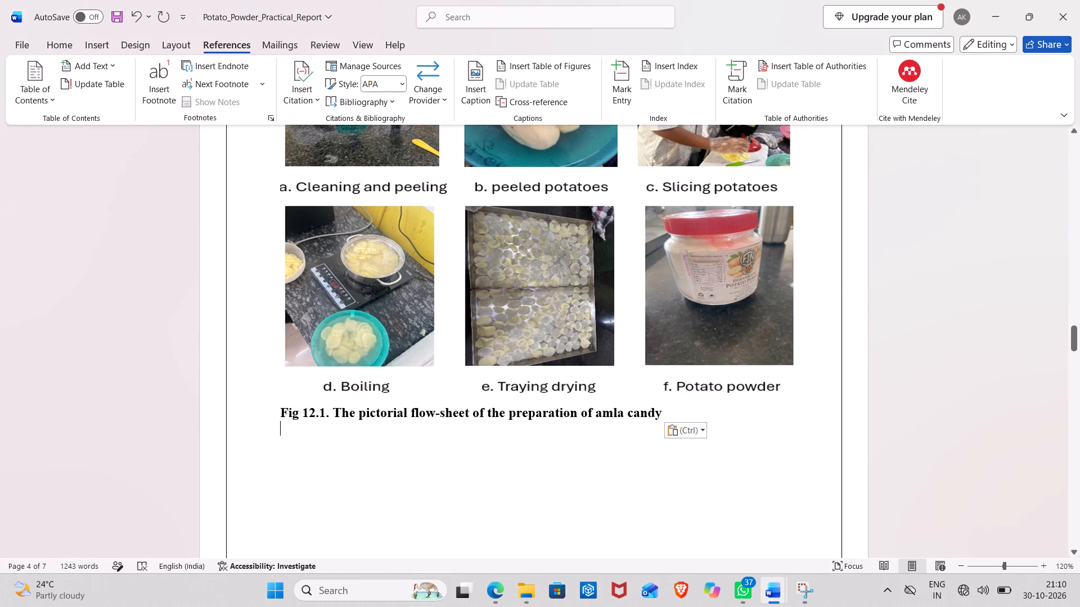
Insert 20 spaces before the pasted Fig 12.1 caption to centre it under the potato photo image.
{"action": "left_click", "coordinate": [276, 412]}
{"action": "key", "text": "space"}
{"action": "key", "text": "space"}
{"action": "key", "text": "space"}
{"action": "key", "text": "space"}
{"action": "key", "text": "space"}
{"action": "key", "text": "space"}
{"action": "key", "text": "space"}
{"action": "key", "text": "space"}
{"action": "key", "text": "space"}
{"action": "key", "text": "space"}
{"action": "key", "text": "space"}
{"action": "key", "text": "space"}
{"action": "key", "text": "space"}
{"action": "key", "text": "space"}
{"action": "key", "text": "space"}
{"action": "key", "text": "space"}
{"action": "key", "text": "space"}
{"action": "key", "text": "space"}
{"action": "key", "text": "space"}
{"action": "key", "text": "space"}
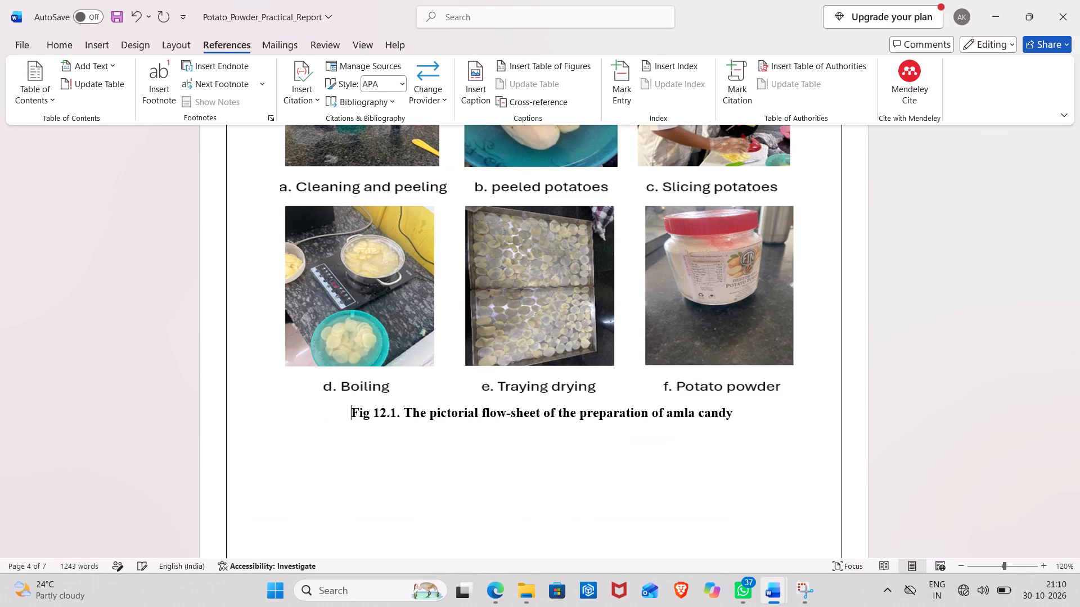
Add a blank line between the potato photo image and the Fig 12.1 caption.
{"action": "left_click", "coordinate": [800, 382]}
{"action": "key", "text": "Return"}
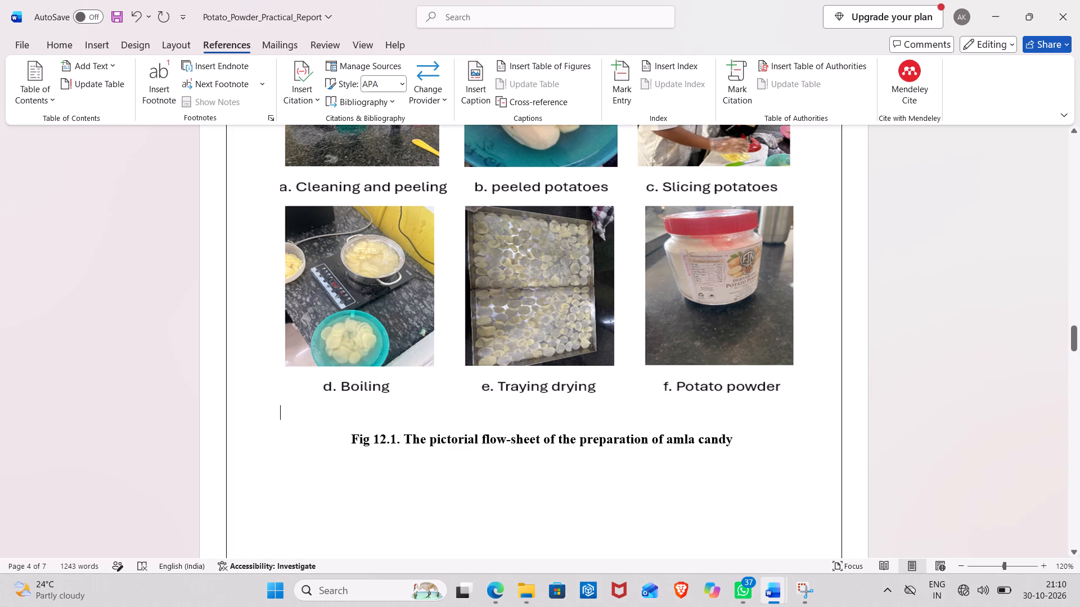
Renumber the pasted amla candy caption below the potato photo image as Fig 13.2.
{"action": "left_click", "coordinate": [386, 443]}
{"action": "key", "text": "BackSpace"}
{"action": "key", "text": "3"}
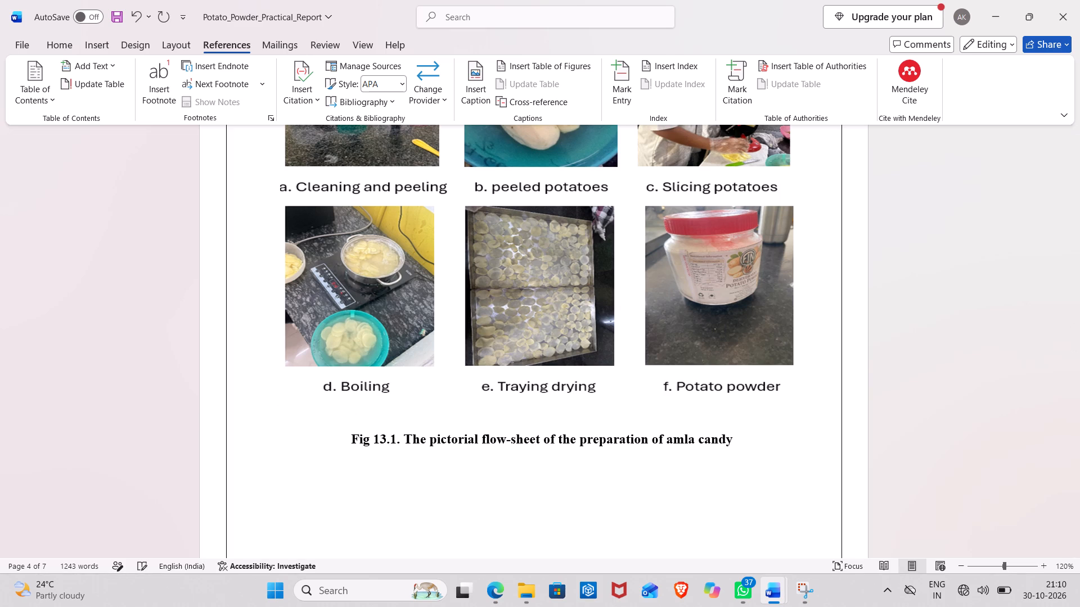
{"action": "left_click", "coordinate": [394, 439]}
{"action": "scroll", "coordinate": [394, 439], "scroll_direction": "up", "scroll_amount": 4}
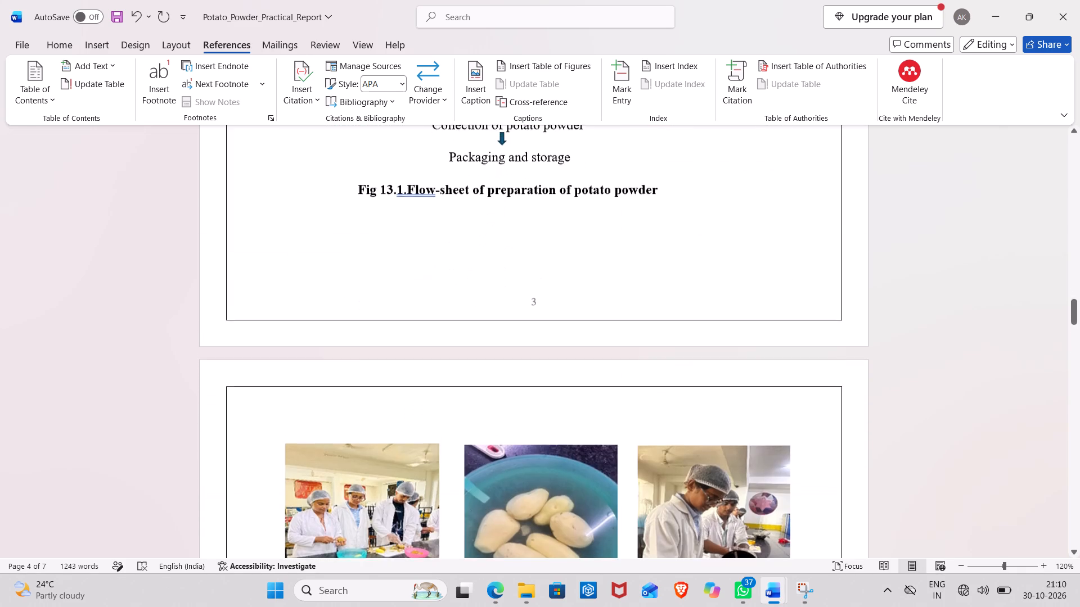
{"action": "scroll", "coordinate": [394, 439], "scroll_direction": "down", "scroll_amount": 2}
{"action": "key", "text": "BackSpace"}
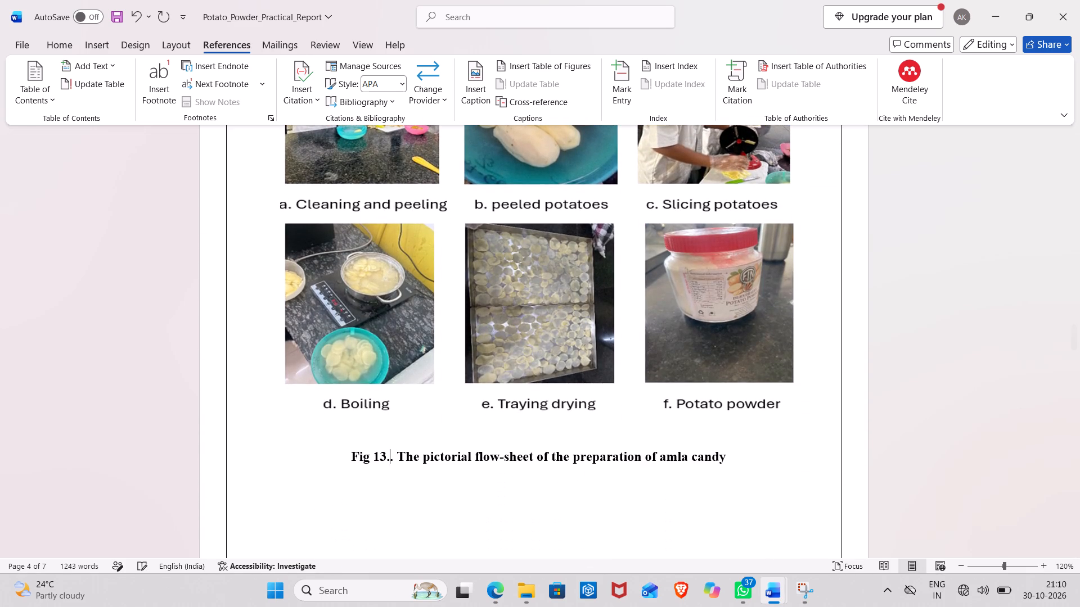
{"action": "key", "text": "2"}
Replace "amla candy" with "potato powder" at the end of the Fig 13.2 caption.
{"action": "scroll", "coordinate": [394, 439], "scroll_direction": "down", "scroll_amount": 1}
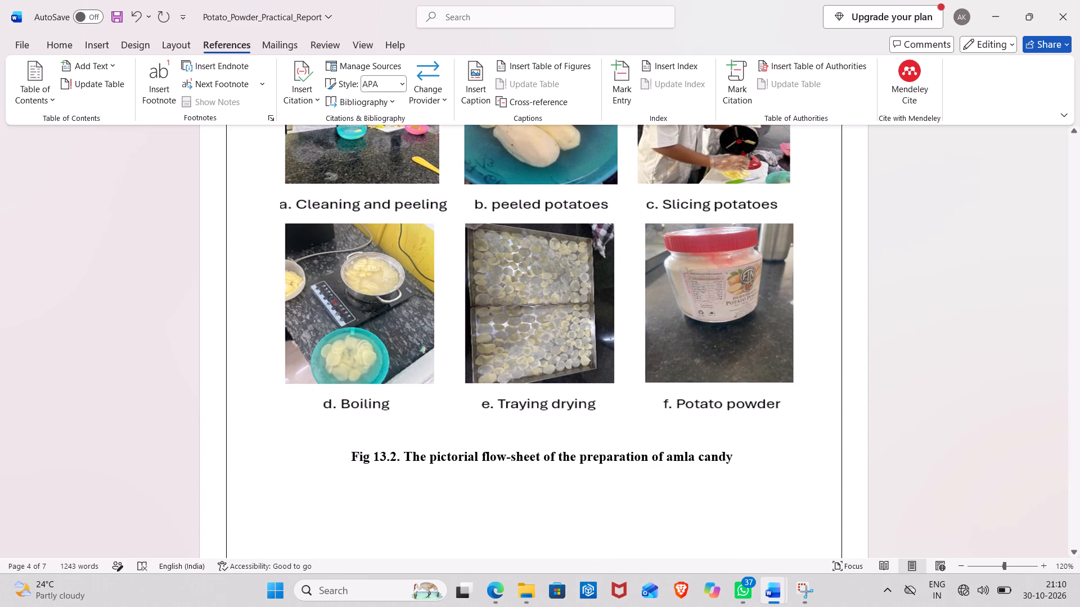
{"action": "scroll", "coordinate": [394, 439], "scroll_direction": "down", "scroll_amount": 1}
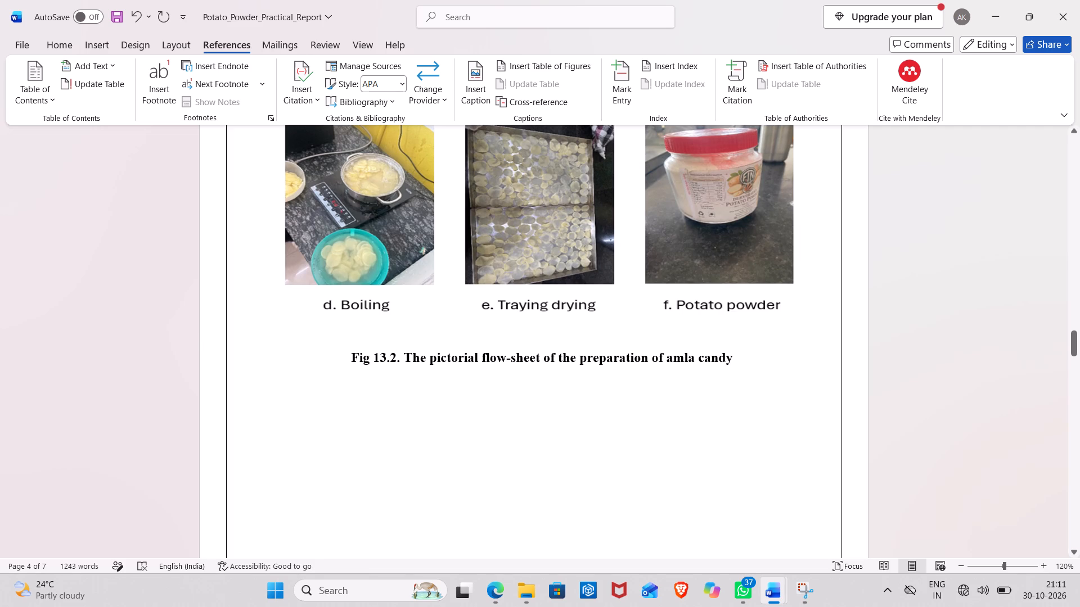
{"action": "left_click_drag", "start_coordinate": [731, 358], "coordinate": [674, 359]}
{"action": "key", "text": "BackSpace"}
{"action": "key", "text": "p"}
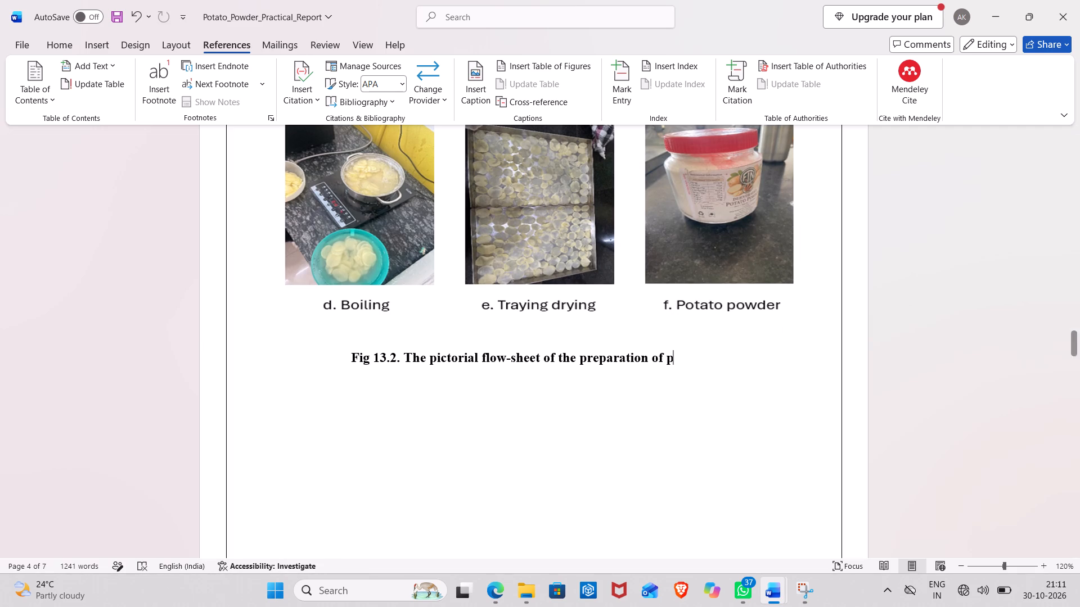
{"action": "type", "text": "oy"}
{"action": "key", "text": "BackSpace"}
{"action": "type", "text": "tat"}
{"action": "type", "text": "o"}
{"action": "key", "text": "space"}
{"action": "type", "text": "po"}
{"action": "type", "text": "wder"}
Review the whole potato powder report, checking the flow-sheet, photo page, tables, product label, references and opening title.
{"action": "scroll", "coordinate": [674, 359], "scroll_direction": "up", "scroll_amount": 1}
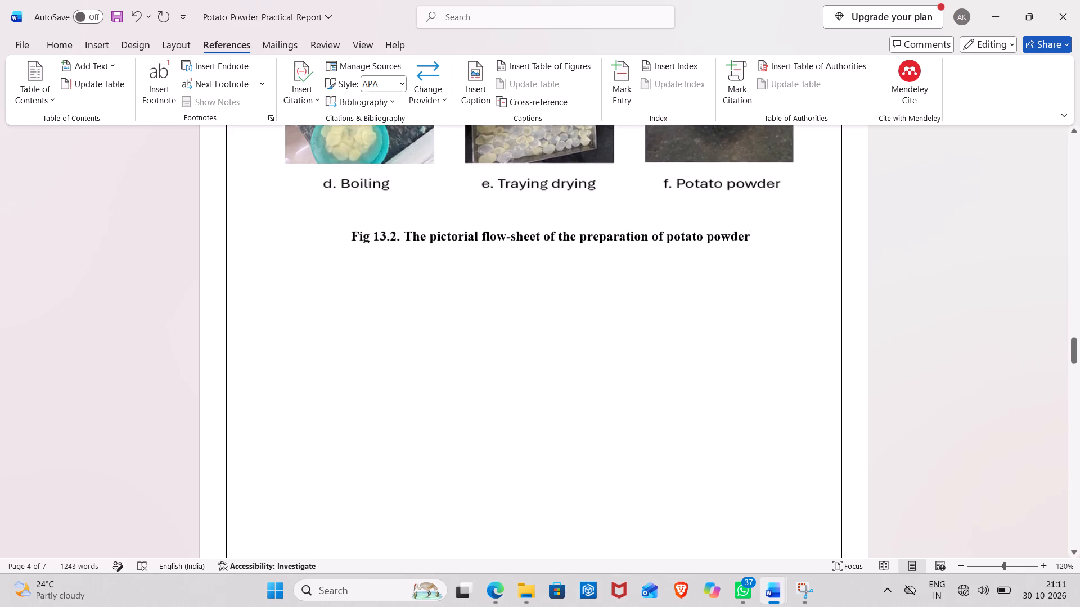
{"action": "scroll", "coordinate": [674, 359], "scroll_direction": "up", "scroll_amount": 1}
{"action": "scroll", "coordinate": [674, 359], "scroll_direction": "down", "scroll_amount": 2}
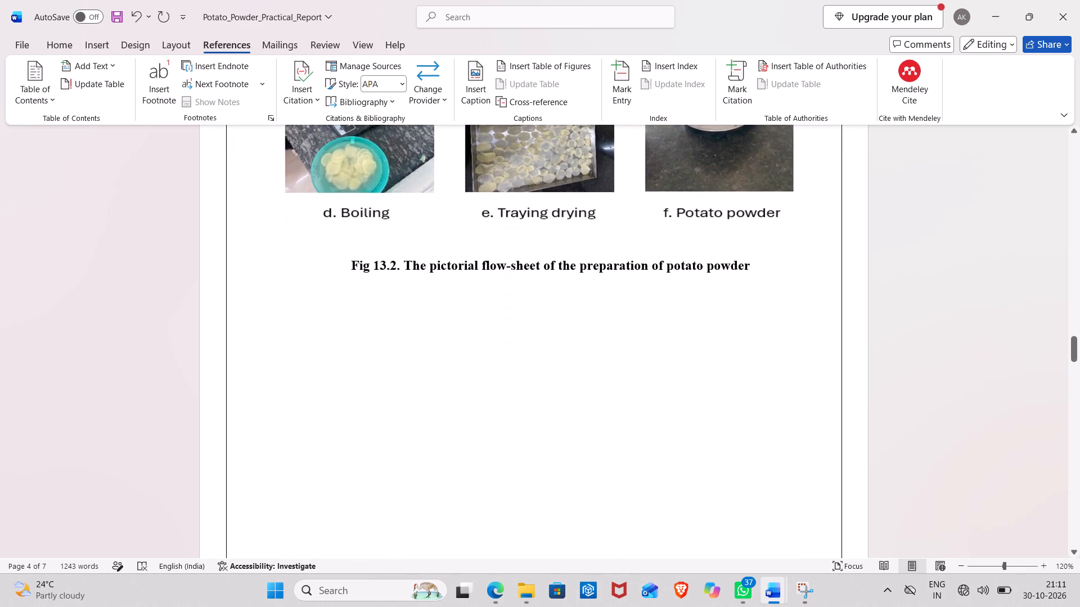
{"action": "scroll", "coordinate": [674, 359], "scroll_direction": "up", "scroll_amount": 3}
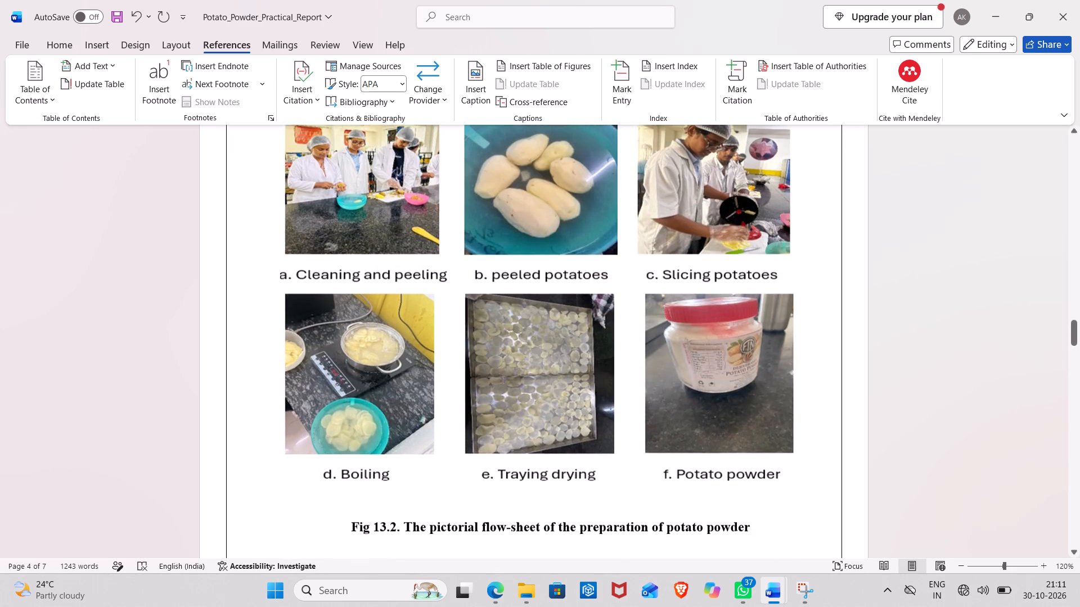
{"action": "scroll", "coordinate": [674, 359], "scroll_direction": "up", "scroll_amount": 4}
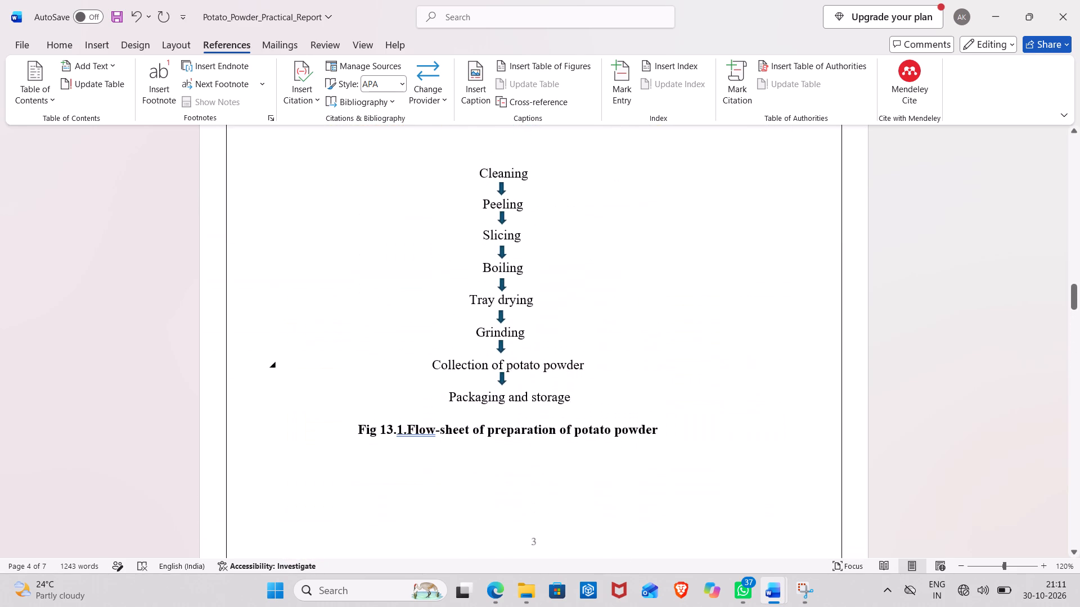
{"action": "scroll", "coordinate": [674, 359], "scroll_direction": "up", "scroll_amount": 1}
{"action": "scroll", "coordinate": [674, 359], "scroll_direction": "down", "scroll_amount": 7}
{"action": "scroll", "coordinate": [674, 359], "scroll_direction": "up", "scroll_amount": 1}
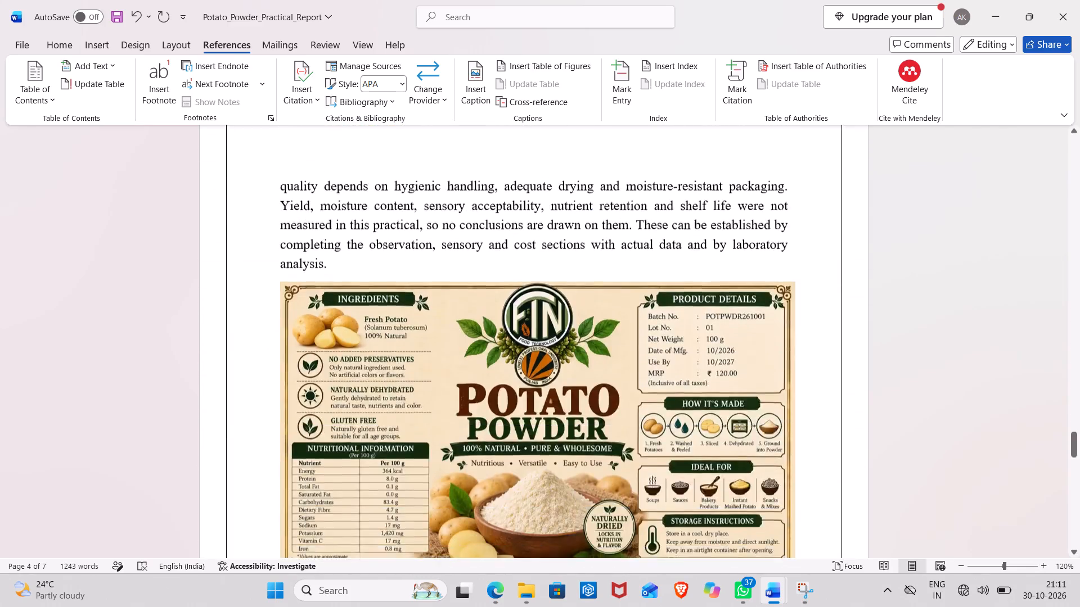
{"action": "scroll", "coordinate": [674, 359], "scroll_direction": "up", "scroll_amount": 1}
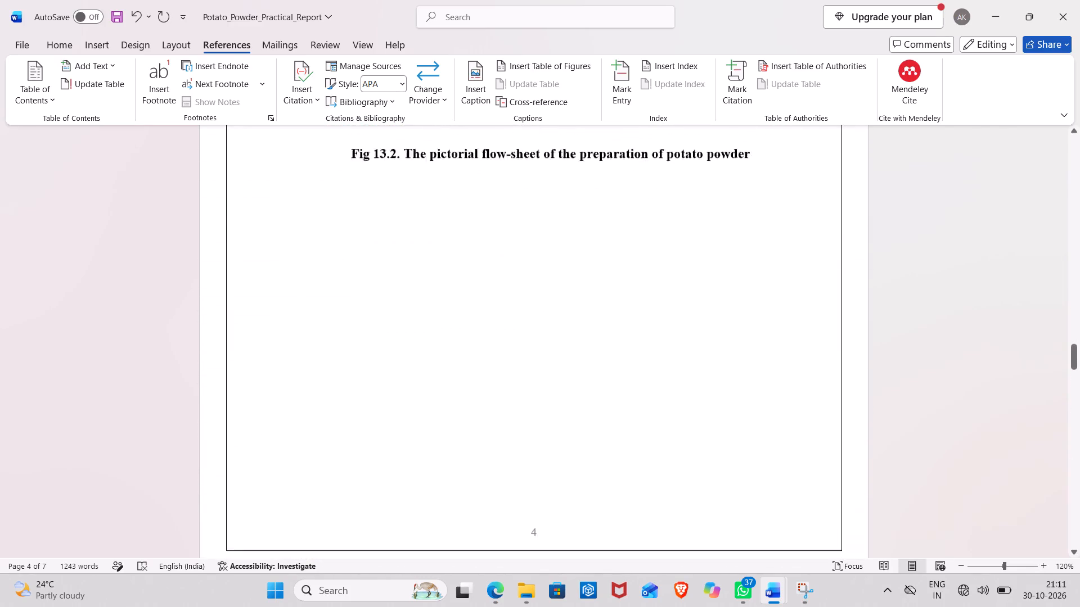
{"action": "scroll", "coordinate": [674, 359], "scroll_direction": "down", "scroll_amount": 4}
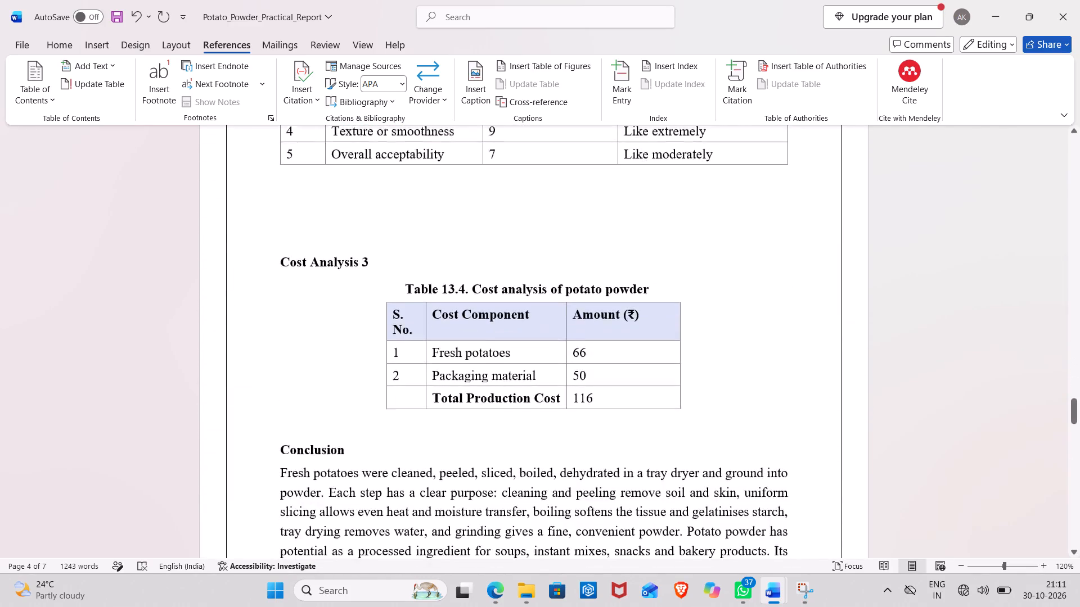
{"action": "scroll", "coordinate": [674, 359], "scroll_direction": "down", "scroll_amount": 7}
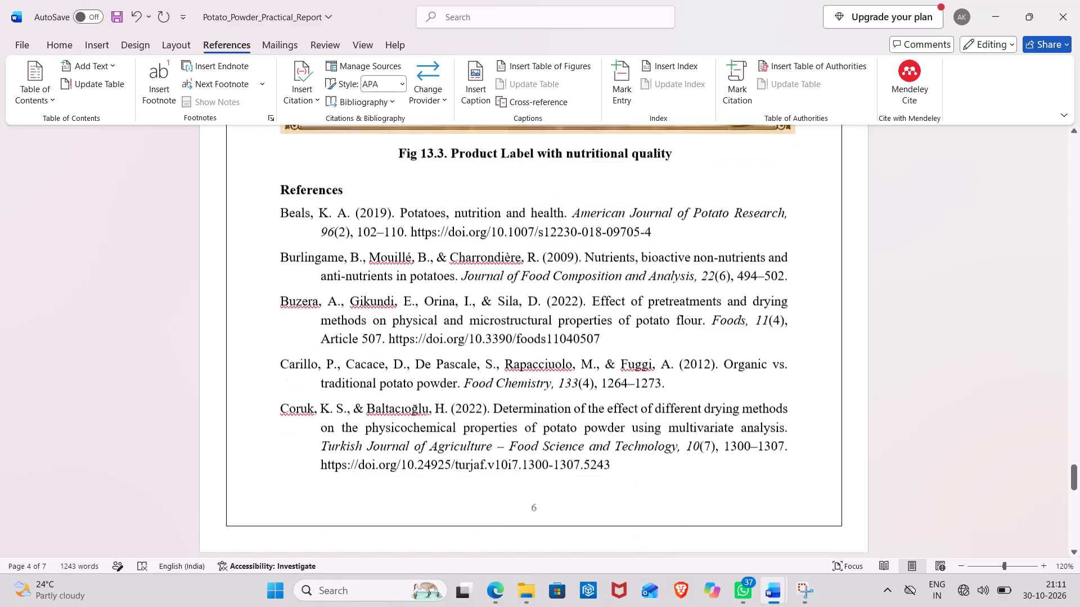
{"action": "scroll", "coordinate": [674, 359], "scroll_direction": "down", "scroll_amount": 3}
{"action": "scroll", "coordinate": [674, 359], "scroll_direction": "up", "scroll_amount": 1}
{"action": "scroll", "coordinate": [674, 359], "scroll_direction": "down", "scroll_amount": 2}
{"action": "scroll", "coordinate": [674, 359], "scroll_direction": "up", "scroll_amount": 2}
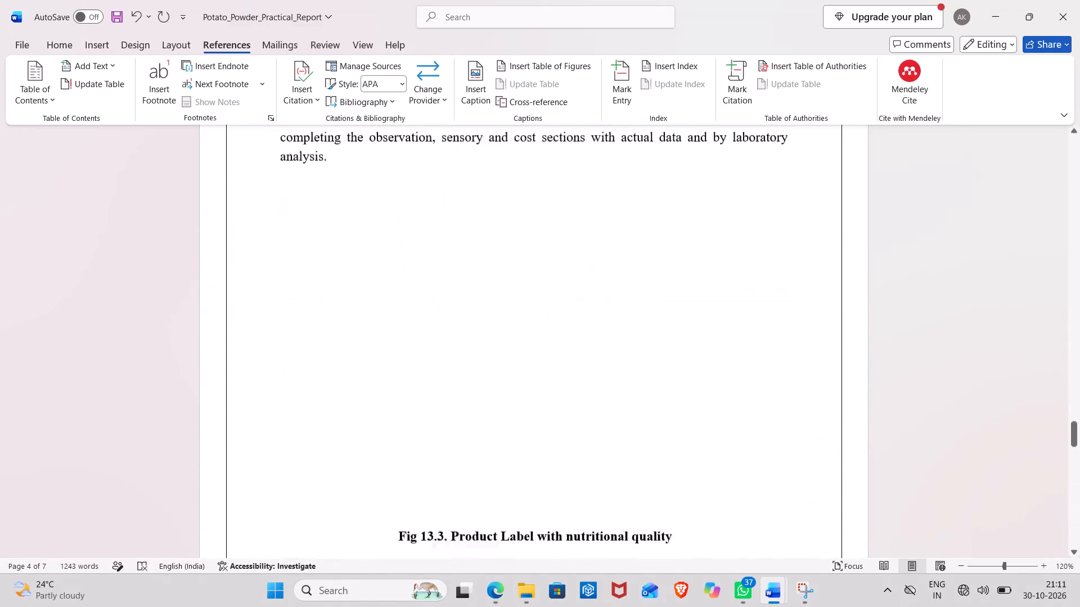
{"action": "scroll", "coordinate": [674, 359], "scroll_direction": "up", "scroll_amount": 5}
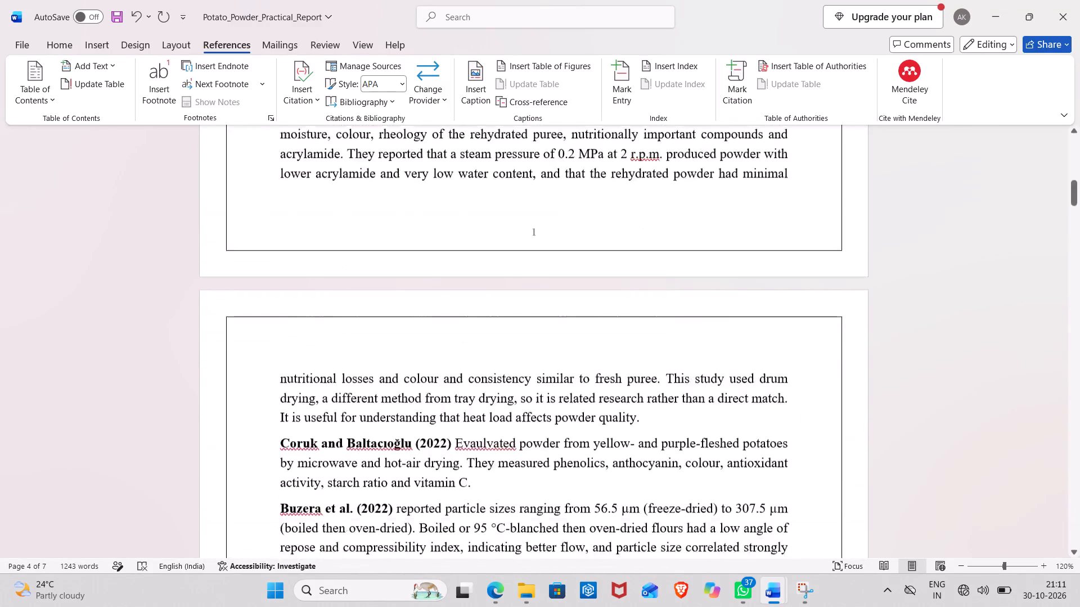
{"action": "scroll", "coordinate": [674, 359], "scroll_direction": "up", "scroll_amount": 3}
{"action": "scroll", "coordinate": [674, 359], "scroll_direction": "down", "scroll_amount": 1}
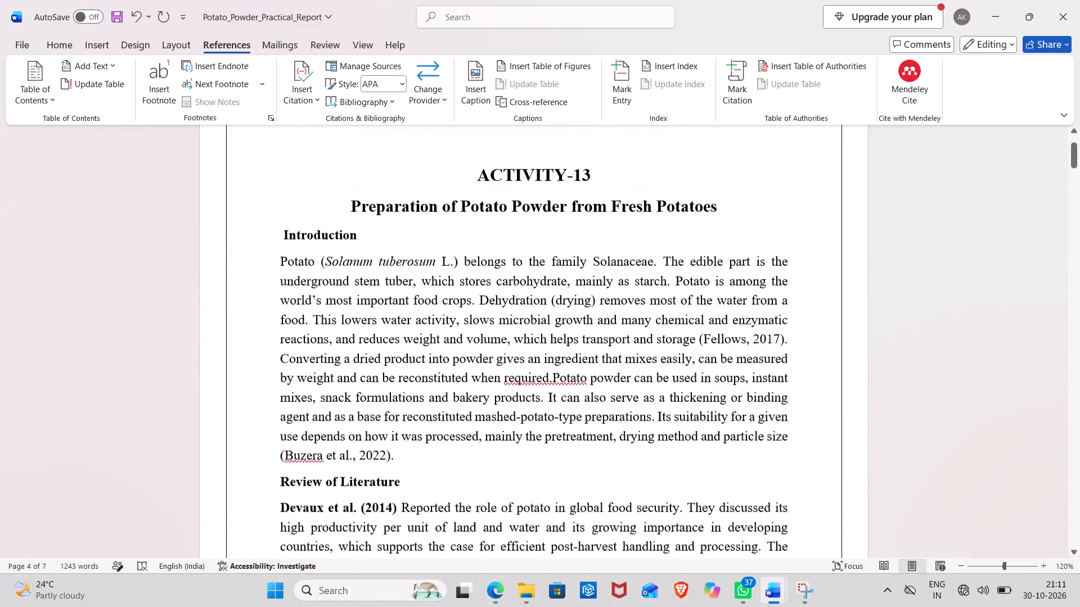
{"action": "scroll", "coordinate": [674, 359], "scroll_direction": "down", "scroll_amount": 3}
{"action": "scroll", "coordinate": [674, 359], "scroll_direction": "up", "scroll_amount": 2}
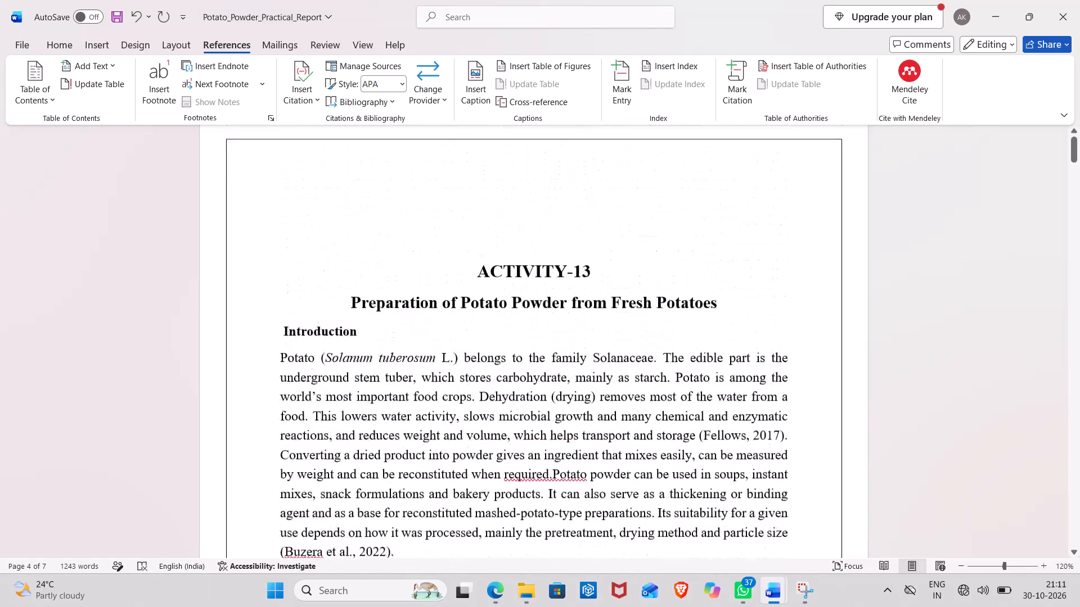
{"action": "scroll", "coordinate": [674, 359], "scroll_direction": "up", "scroll_amount": 2}
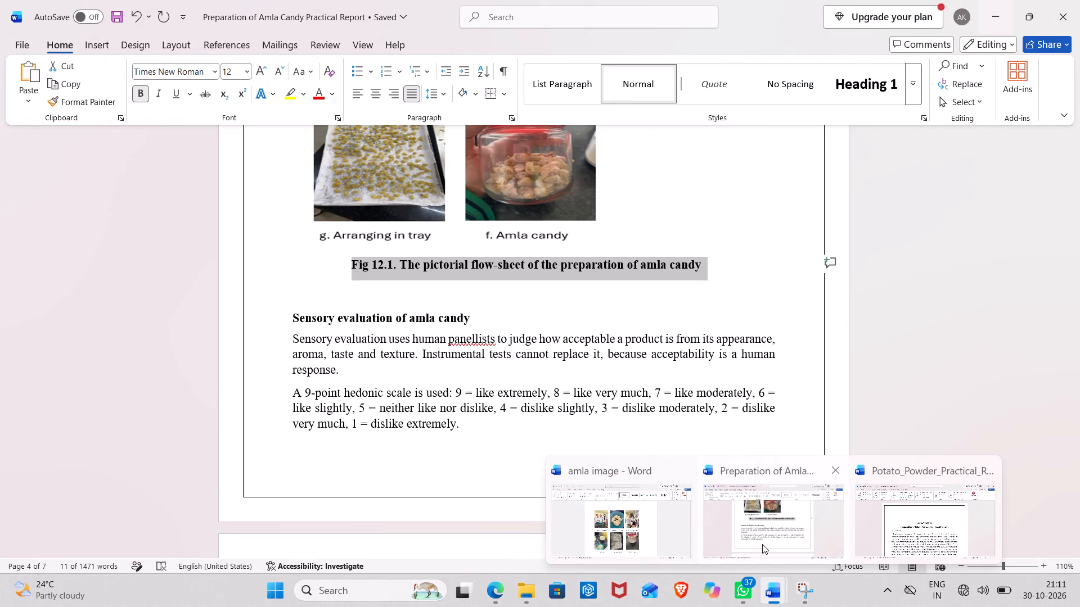
Switch to the Amla Candy report and delete "(Phyllanthus emblica L.)" from its title on the first page.
{"action": "left_click", "coordinate": [762, 544]}
{"action": "left_click", "coordinate": [640, 334]}
{"action": "scroll", "coordinate": [640, 334], "scroll_direction": "up", "scroll_amount": 8}
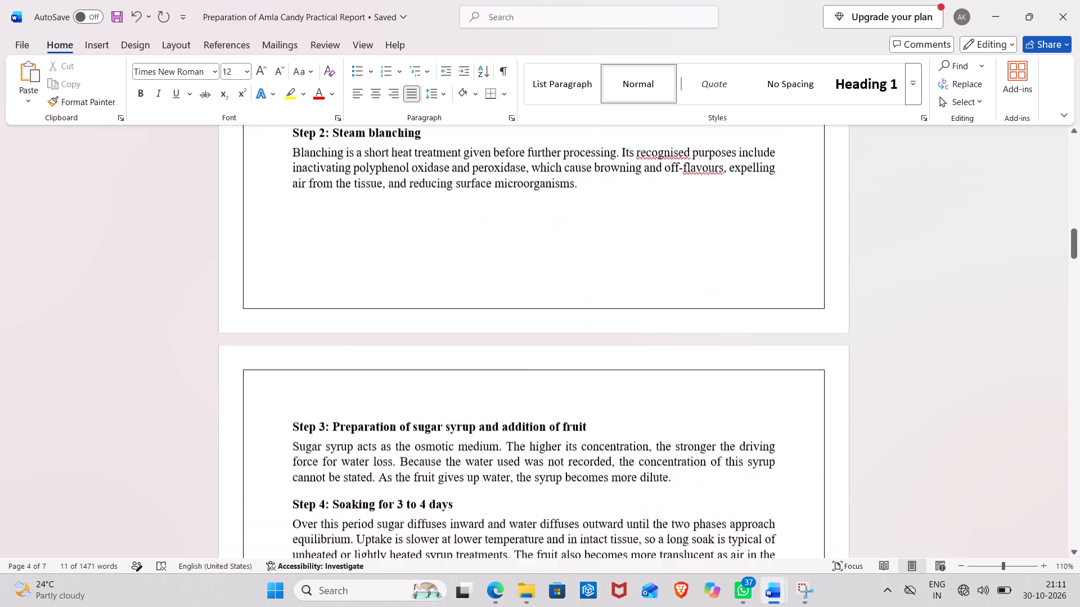
{"action": "scroll", "coordinate": [640, 334], "scroll_direction": "up", "scroll_amount": 8}
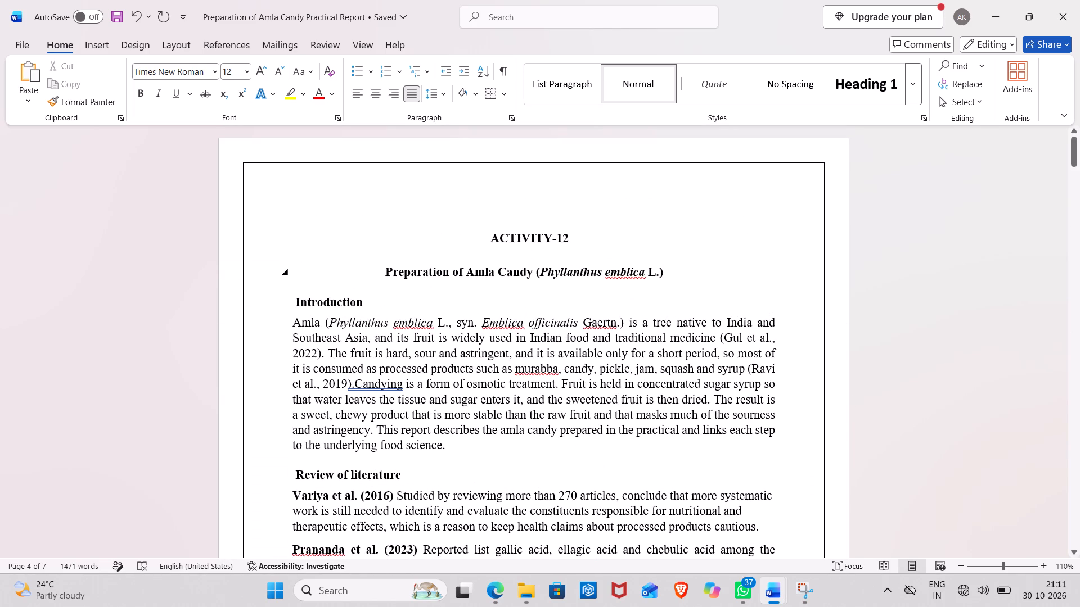
{"action": "triple_click", "coordinate": [539, 270]}
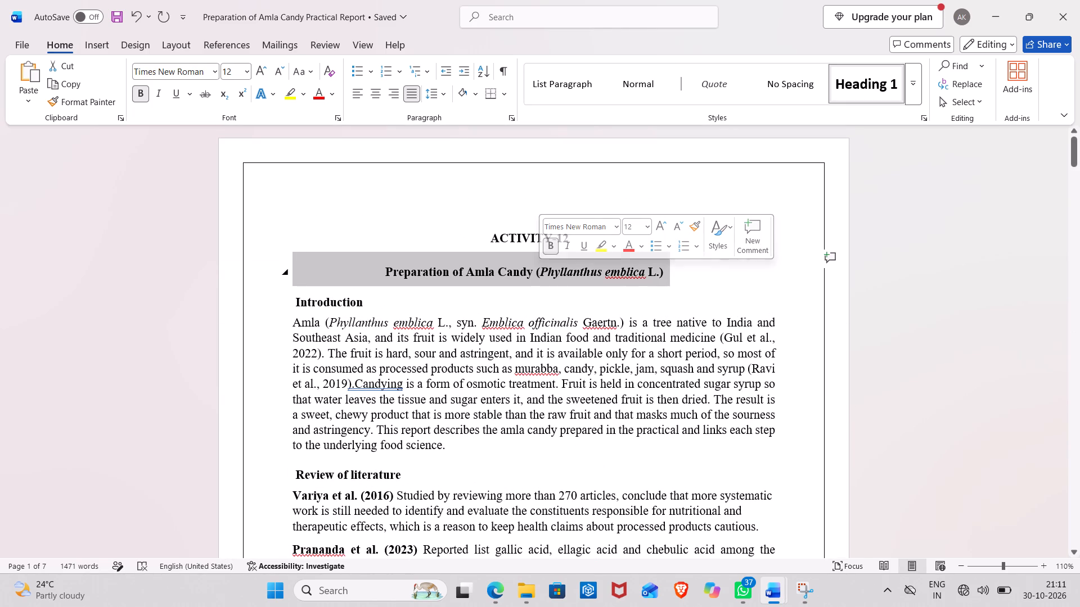
{"action": "left_click", "coordinate": [690, 283]}
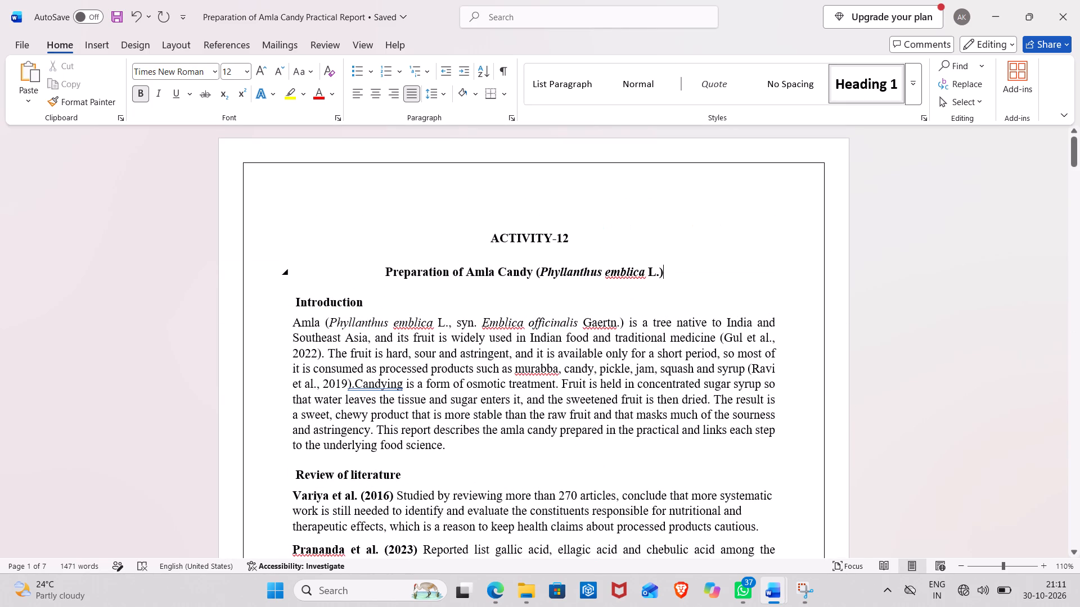
{"action": "triple_click", "coordinate": [665, 273]}
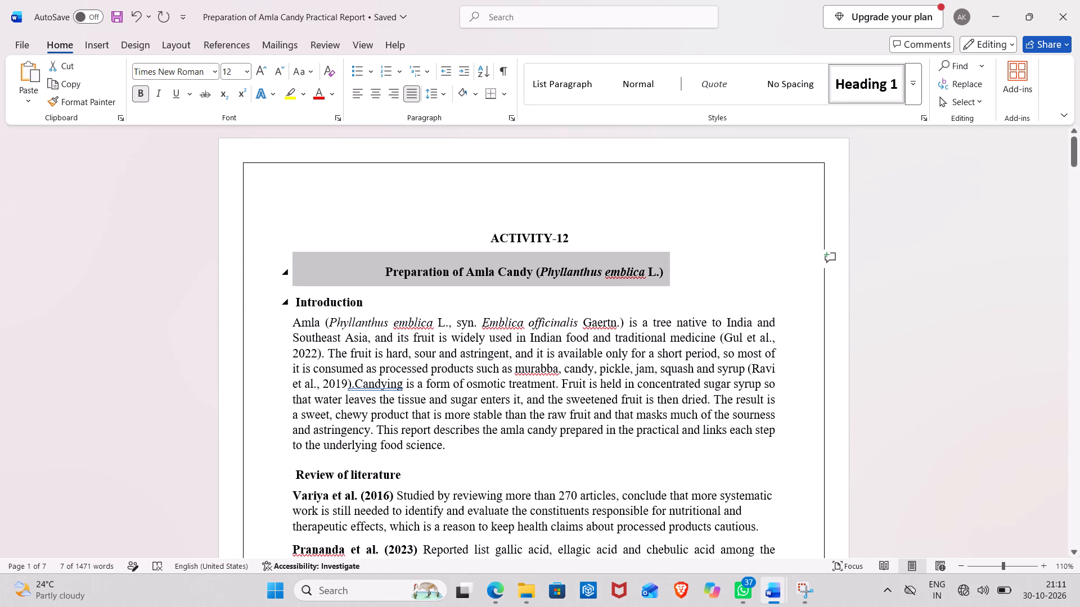
{"action": "left_click", "coordinate": [539, 288]}
{"action": "left_click_drag", "start_coordinate": [536, 271], "coordinate": [598, 257]}
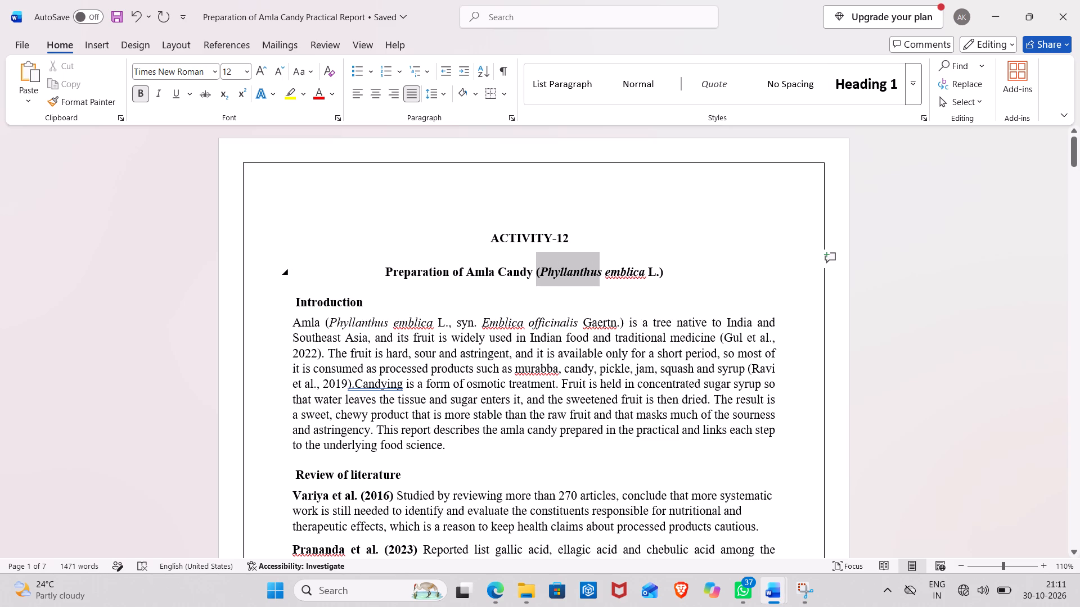
{"action": "left_click_drag", "start_coordinate": [598, 257], "coordinate": [678, 262]}
{"action": "key", "text": "BackSpace"}
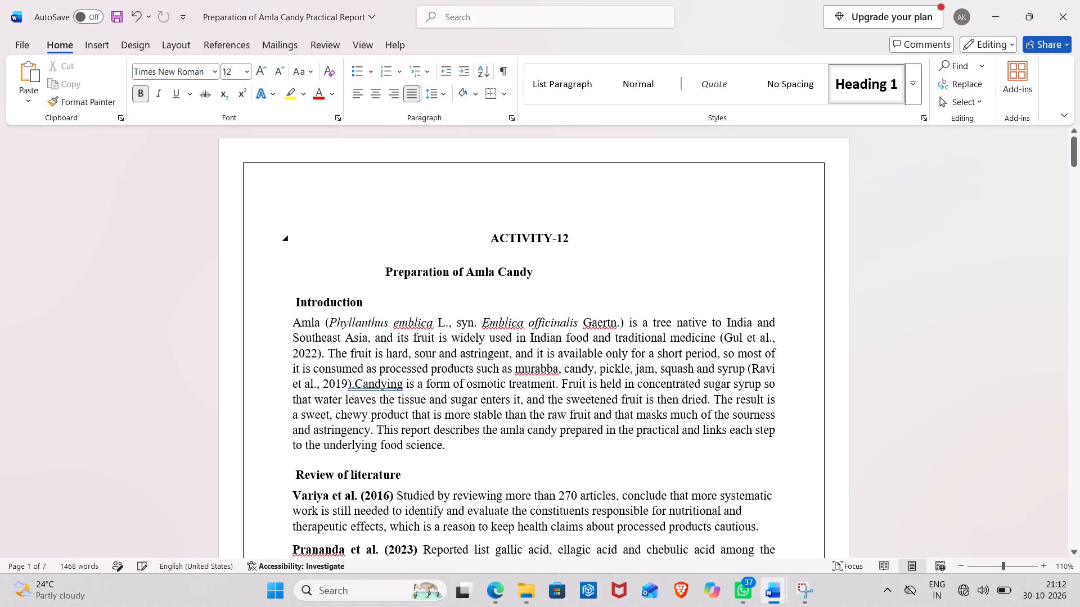
Insert 23 spaces before the title "Preparation of Amla Candy" to centre it under the ACTIVITY-12 heading.
{"action": "left_click", "coordinate": [372, 271]}
{"action": "key", "text": "space"}
{"action": "key", "text": "space"}
{"action": "key", "text": "space"}
{"action": "key", "text": "space"}
{"action": "key", "text": "space"}
{"action": "key", "text": "space"}
{"action": "key", "text": "space"}
{"action": "key", "text": "space"}
{"action": "key", "text": "space"}
{"action": "key", "text": "space"}
{"action": "key", "text": "space"}
{"action": "key", "text": "space"}
{"action": "key", "text": "space"}
{"action": "key", "text": "space"}
{"action": "key", "text": "space"}
{"action": "key", "text": "space"}
{"action": "key", "text": "space"}
{"action": "key", "text": "space"}
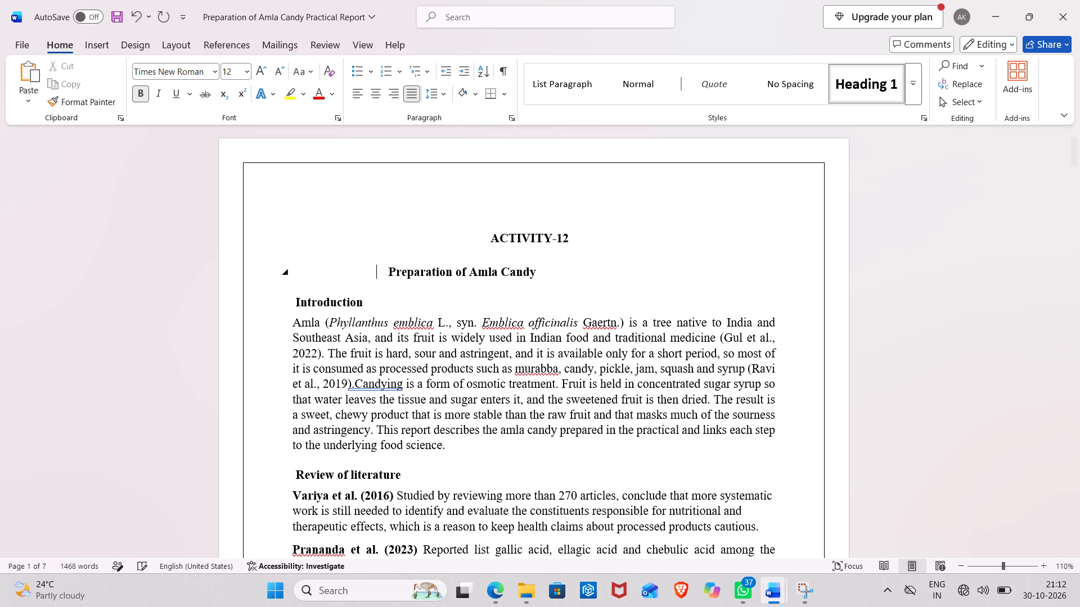
{"action": "key", "text": "space"}
{"action": "key", "text": "space"}
{"action": "key", "text": "space"}
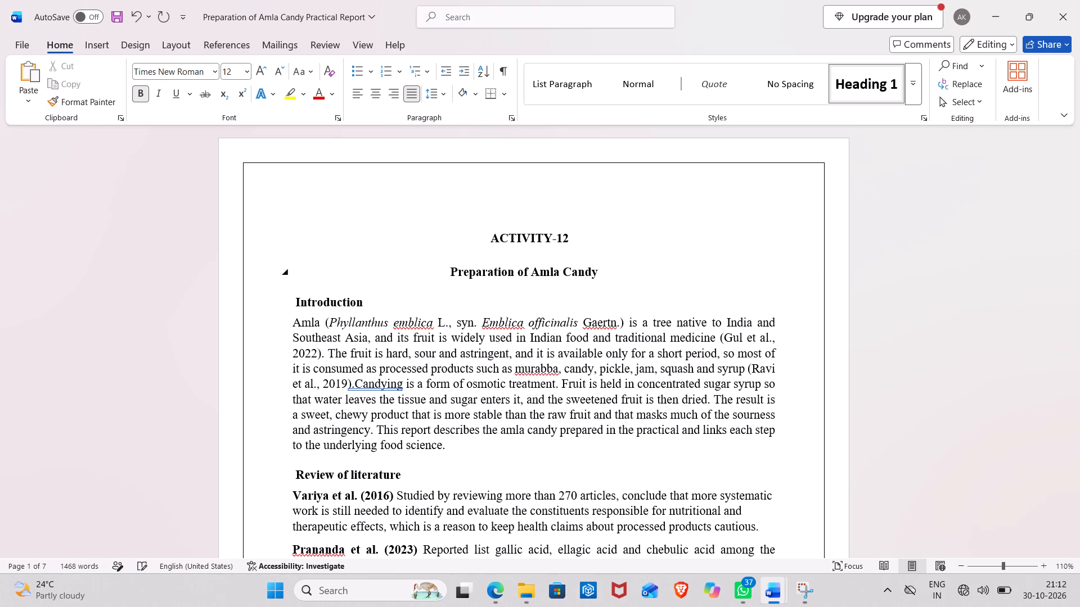
{"action": "key", "text": "space"}
{"action": "key", "text": "space"}
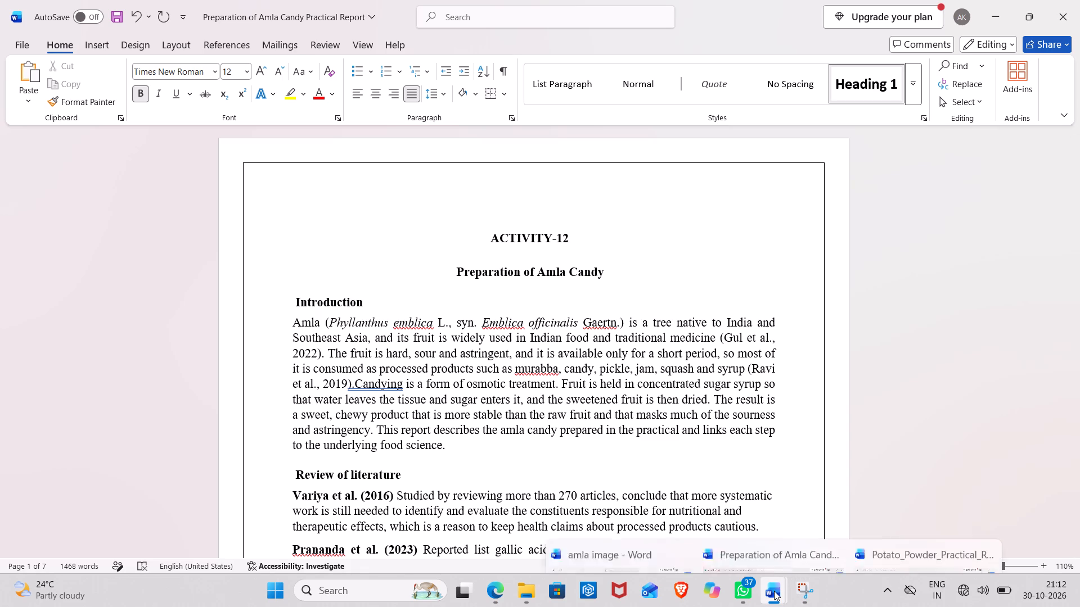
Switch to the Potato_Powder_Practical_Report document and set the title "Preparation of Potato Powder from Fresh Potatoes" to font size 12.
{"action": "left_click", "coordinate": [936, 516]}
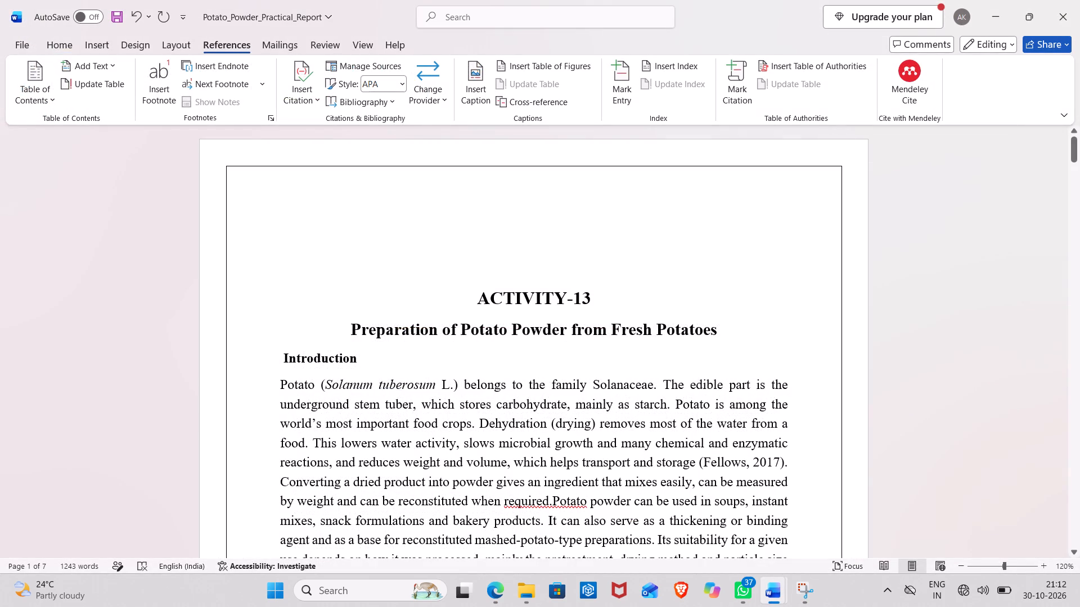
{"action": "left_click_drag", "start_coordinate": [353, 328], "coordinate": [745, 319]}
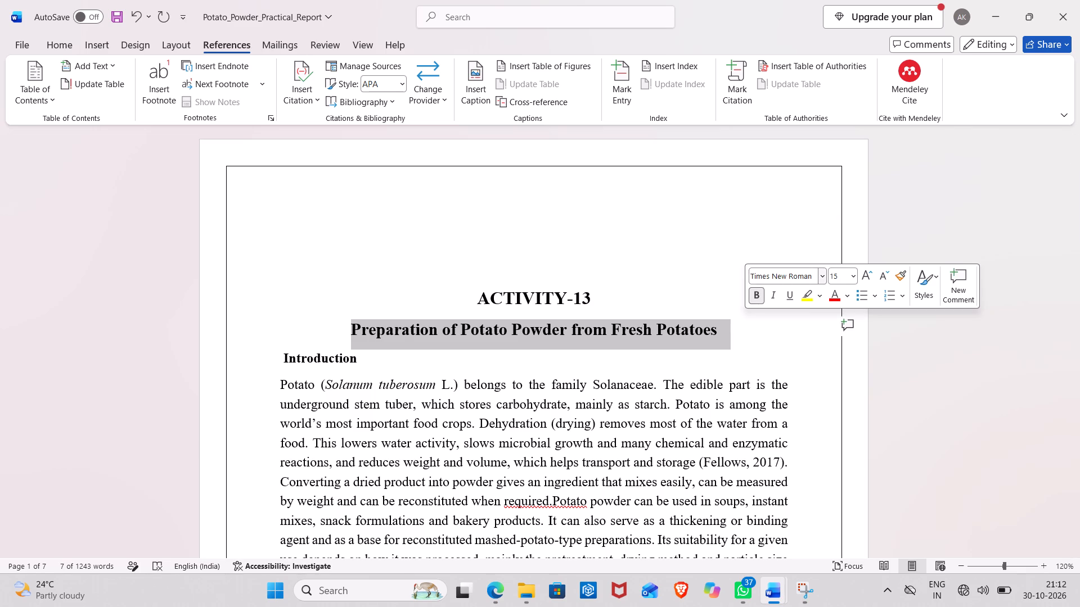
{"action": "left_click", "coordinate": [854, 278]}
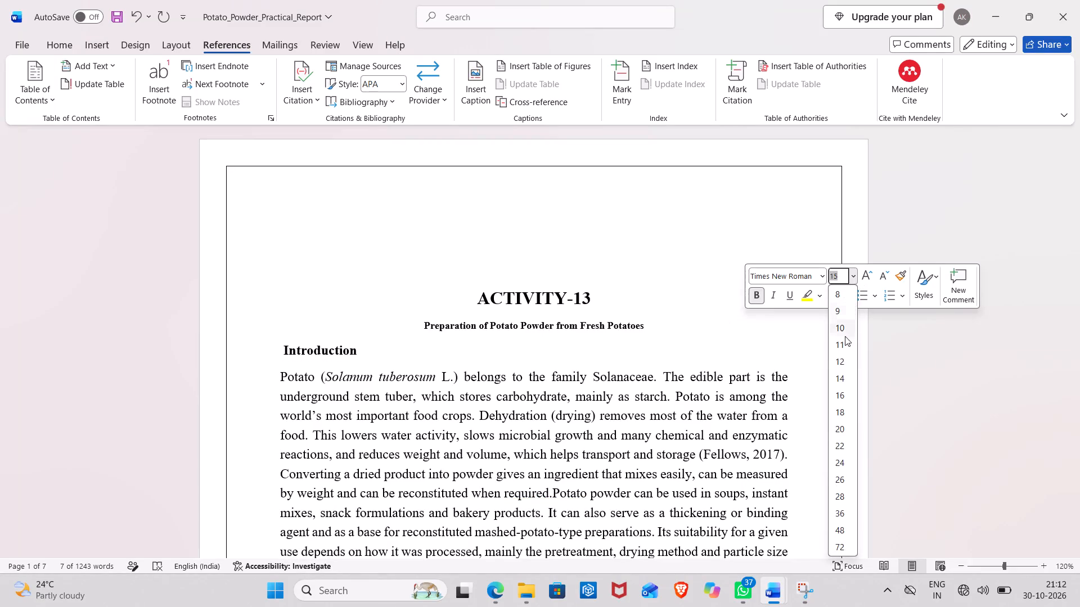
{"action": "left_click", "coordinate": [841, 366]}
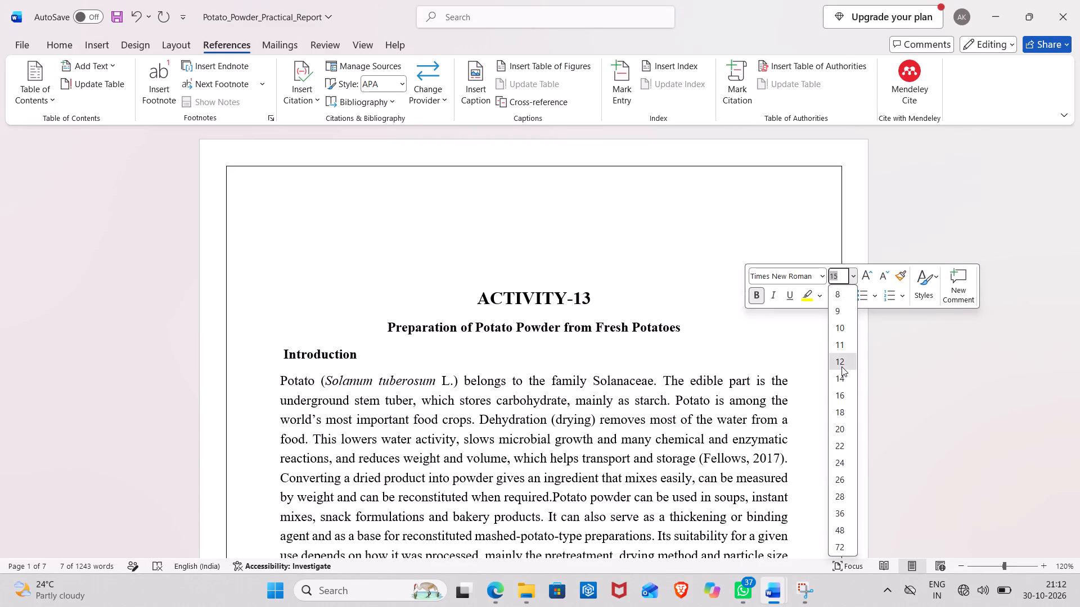
Insert two spaces before the title "Preparation of Potato Powder from Fresh Potatoes".
{"action": "left_click", "coordinate": [368, 331]}
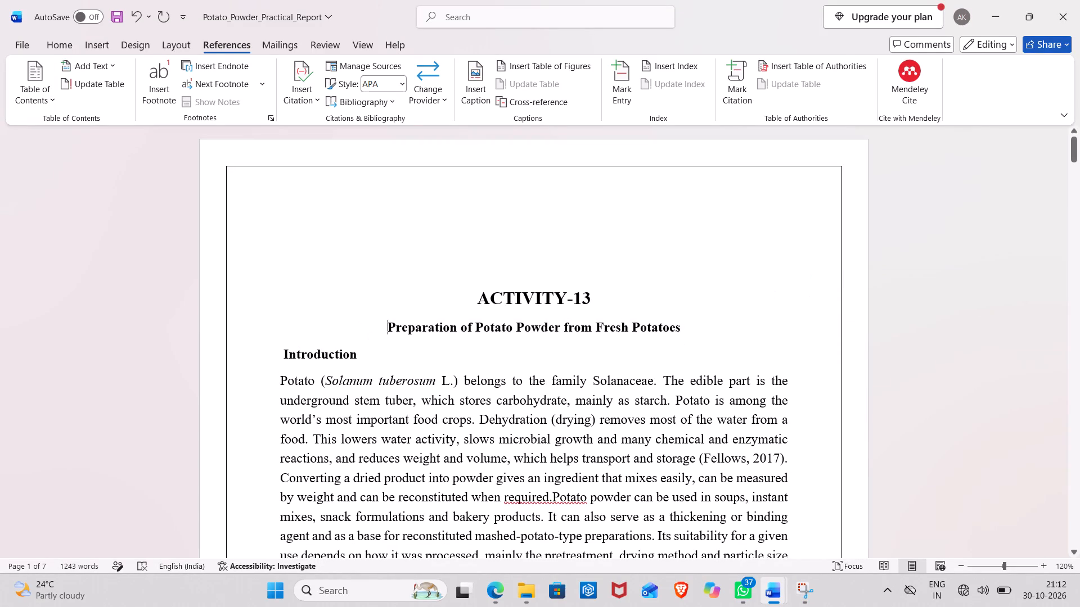
{"action": "key", "text": "space"}
{"action": "key", "text": "space"}
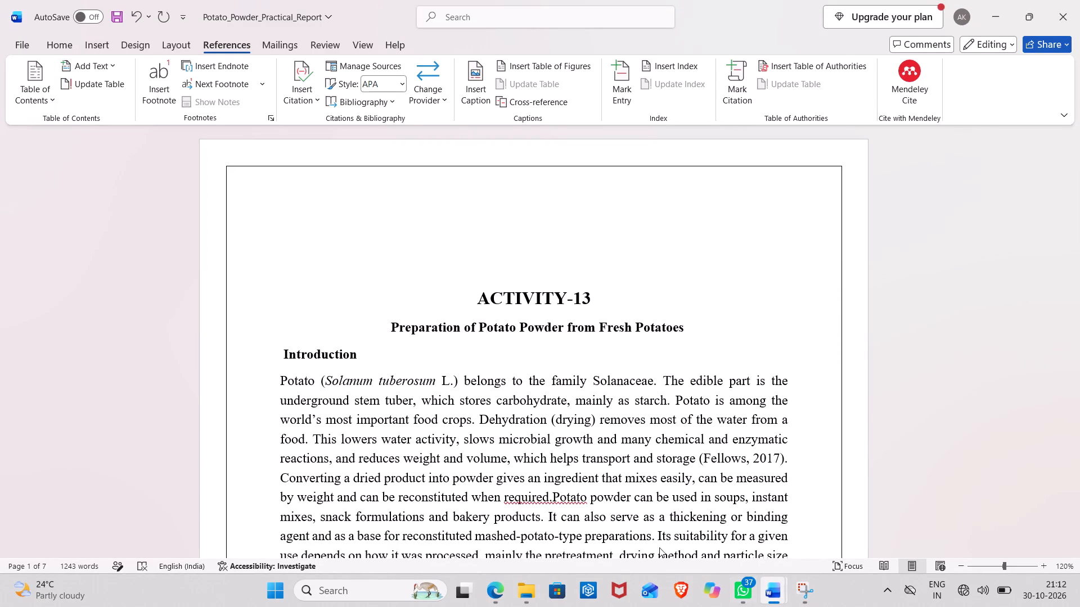
Open the "ginger +qrdocx" report from the recent files in File Explorer as a formatting reference.
{"action": "left_click", "coordinate": [504, 586]}
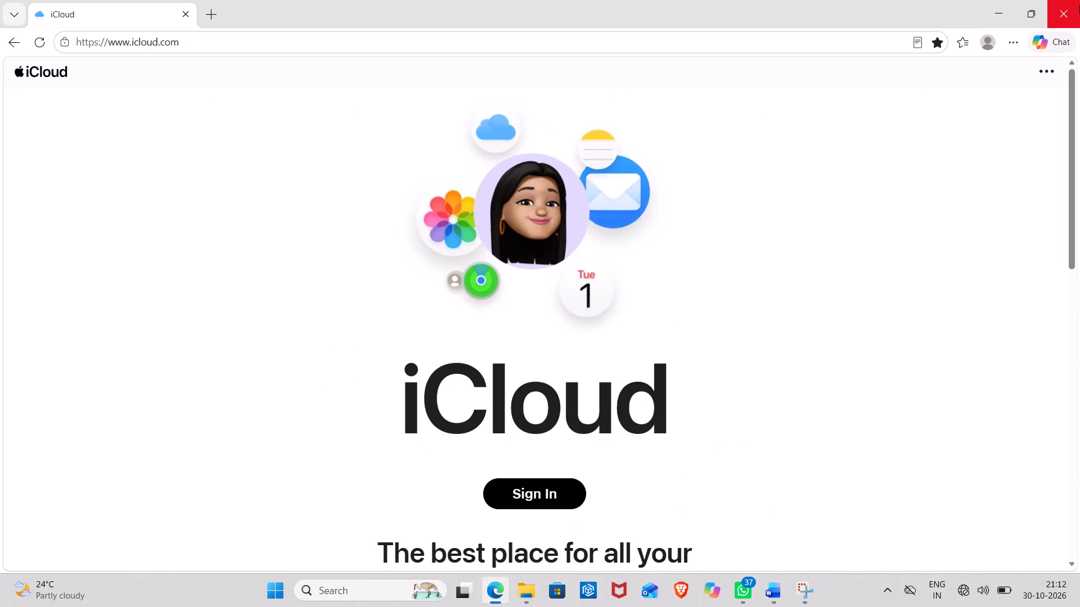
{"action": "left_click", "coordinate": [1007, 0]}
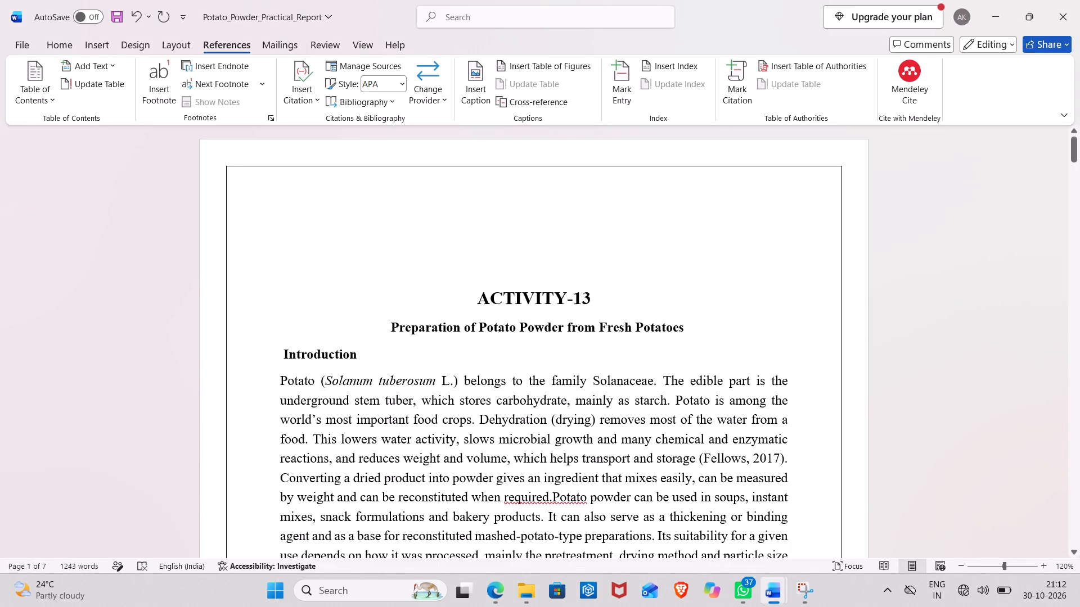
{"action": "left_click", "coordinate": [533, 588]}
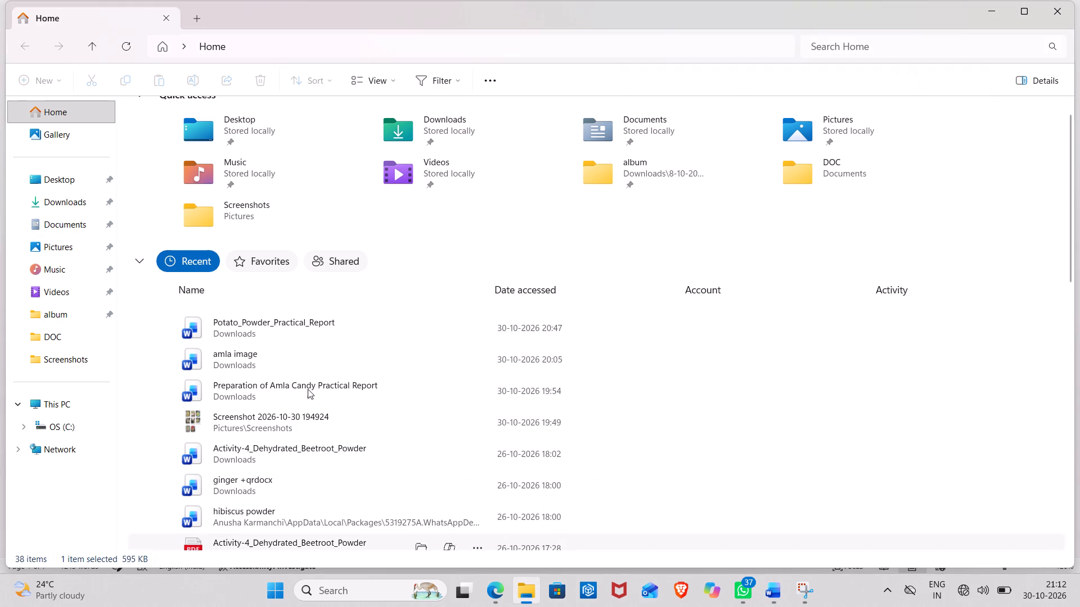
{"action": "left_click", "coordinate": [292, 372]}
{"action": "scroll", "coordinate": [292, 372], "scroll_direction": "down", "scroll_amount": 1}
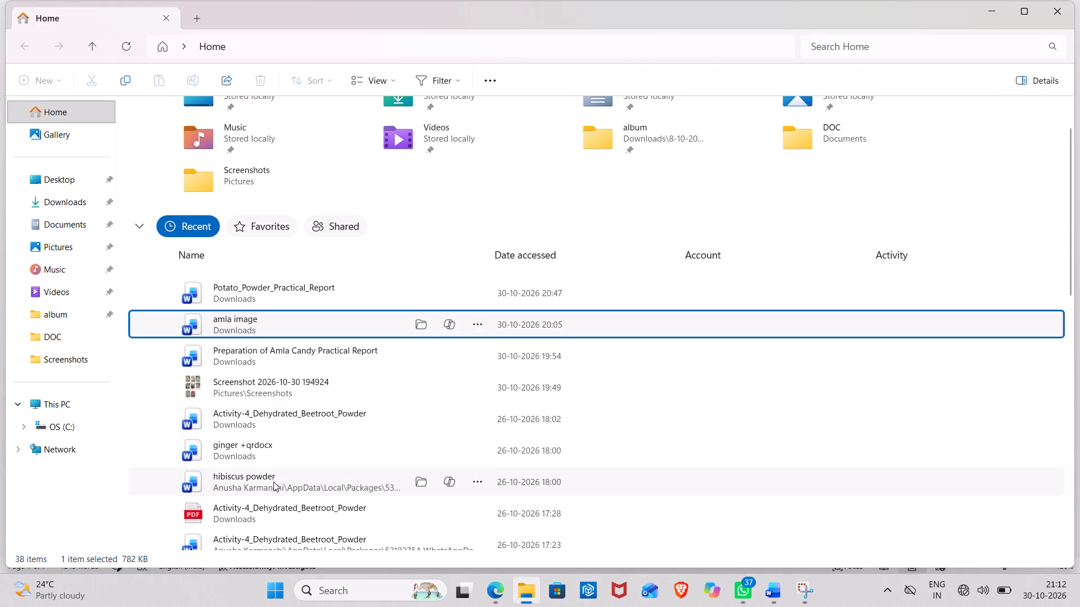
{"action": "scroll", "coordinate": [273, 482], "scroll_direction": "down", "scroll_amount": 1}
{"action": "double_click", "coordinate": [276, 433]}
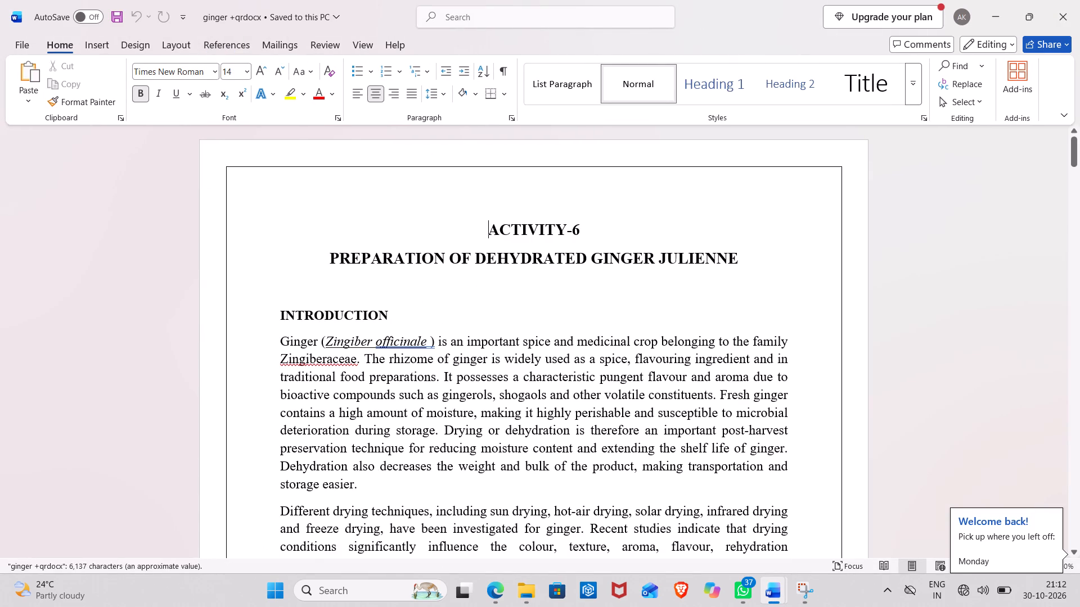
Check the font sizes of the ginger report's title, ACTIVITY-6 heading, INTRODUCTION heading and body text.
{"action": "left_click_drag", "start_coordinate": [330, 256], "coordinate": [658, 262]}
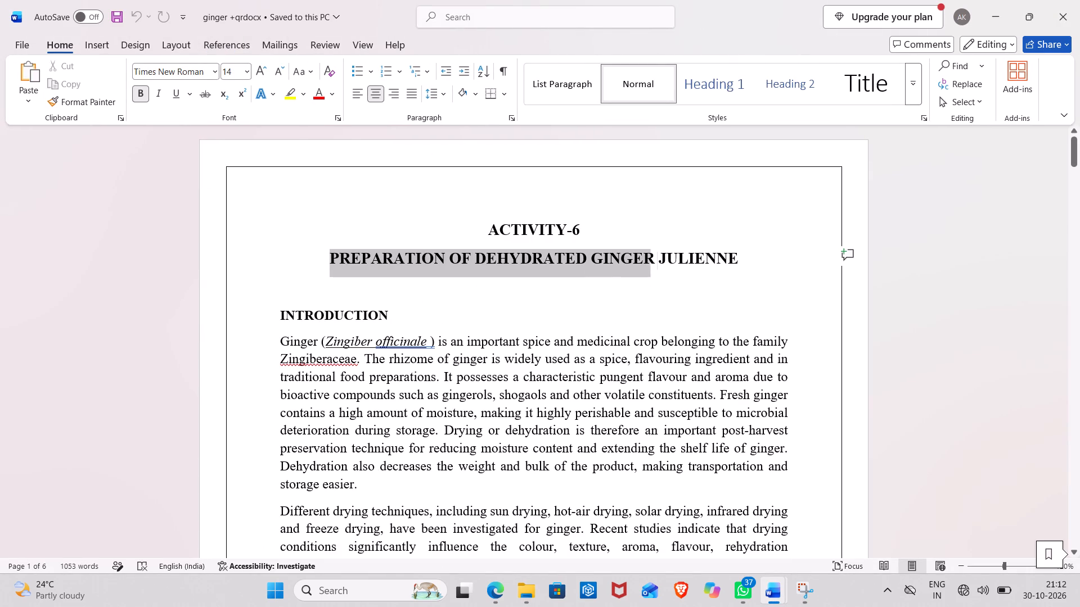
{"action": "left_click_drag", "start_coordinate": [658, 262], "coordinate": [772, 255]}
{"action": "left_click", "coordinate": [751, 280]}
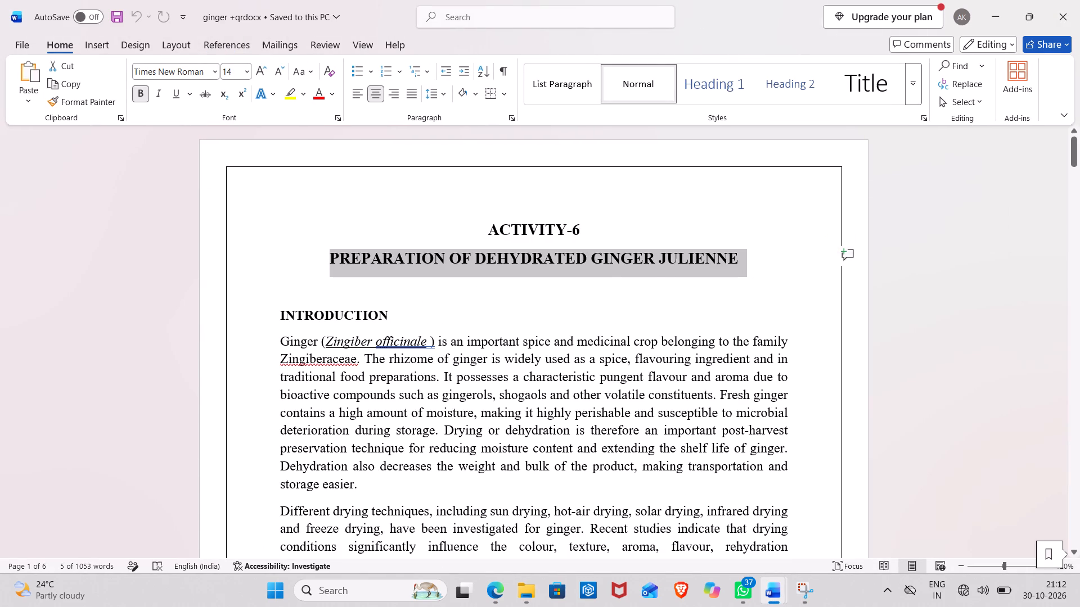
{"action": "left_click_drag", "start_coordinate": [587, 227], "coordinate": [498, 225]}
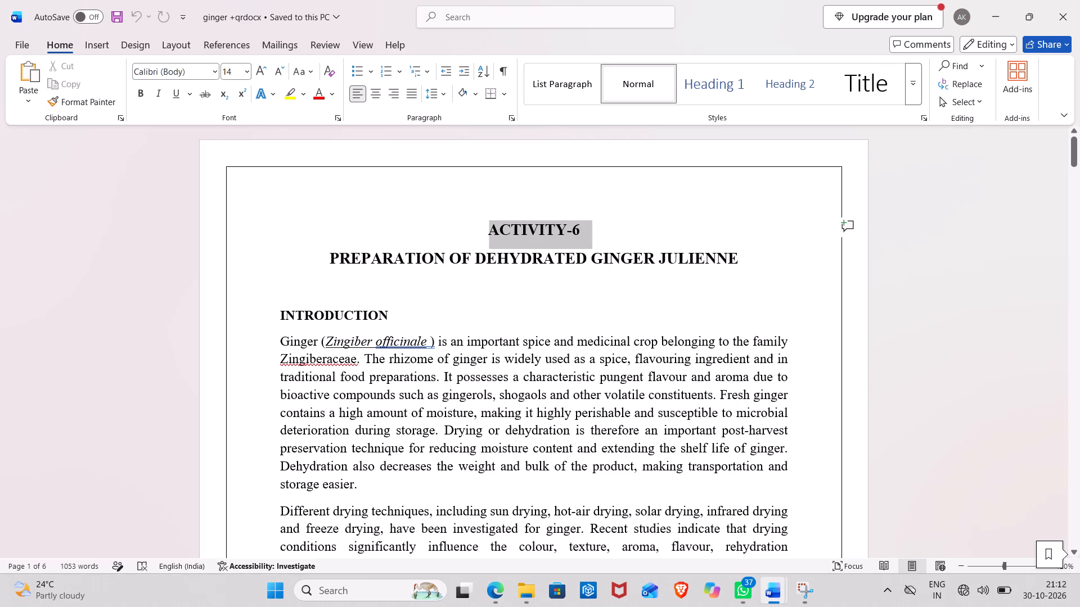
{"action": "left_click", "coordinate": [430, 208]}
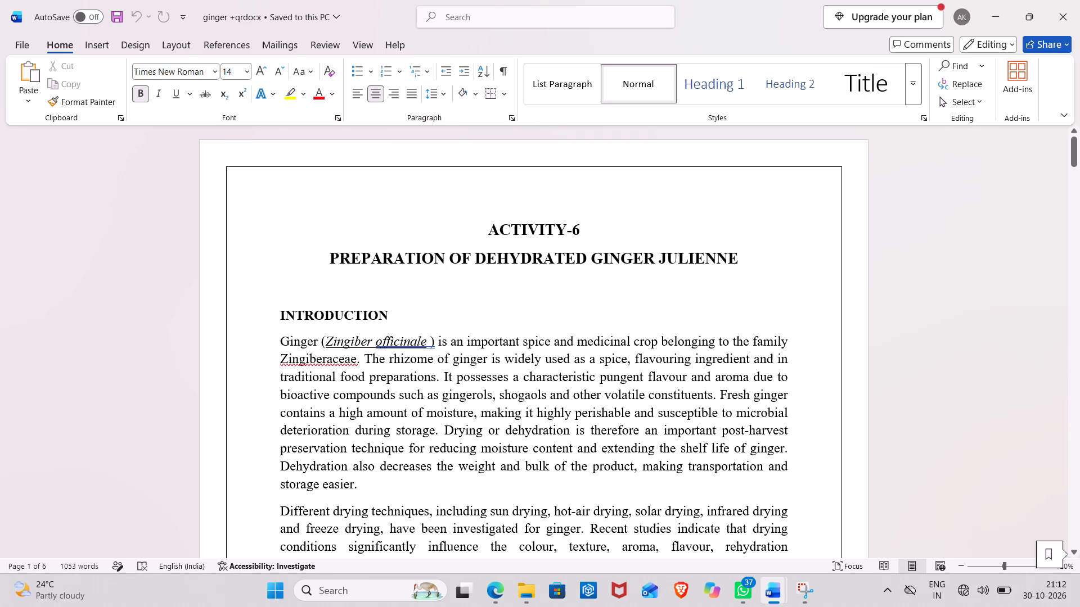
{"action": "left_click_drag", "start_coordinate": [394, 314], "coordinate": [246, 311]}
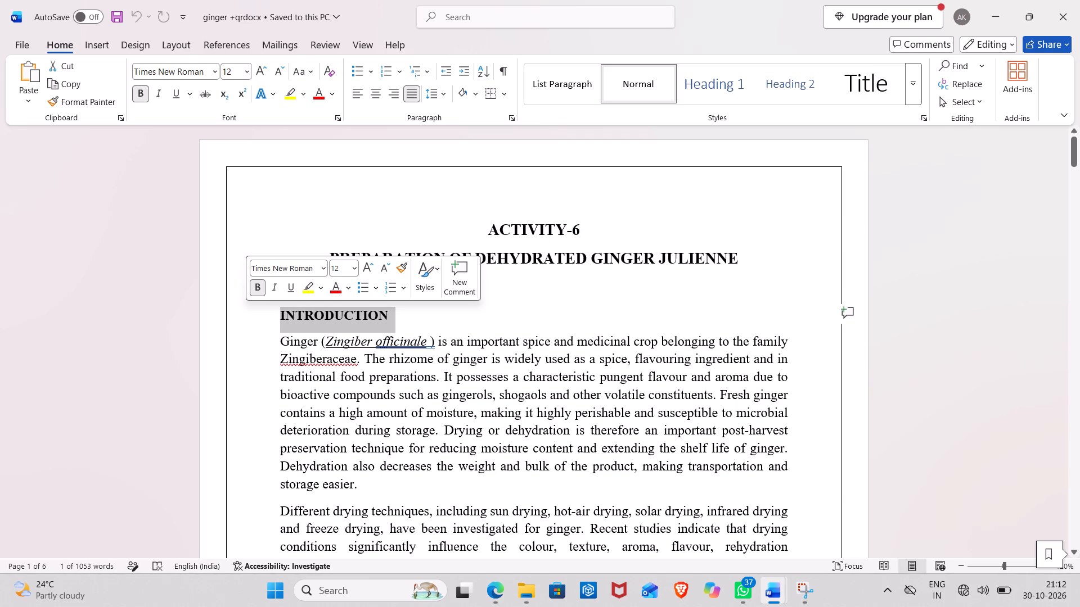
{"action": "left_click", "coordinate": [246, 380]}
{"action": "left_click", "coordinate": [641, 292]}
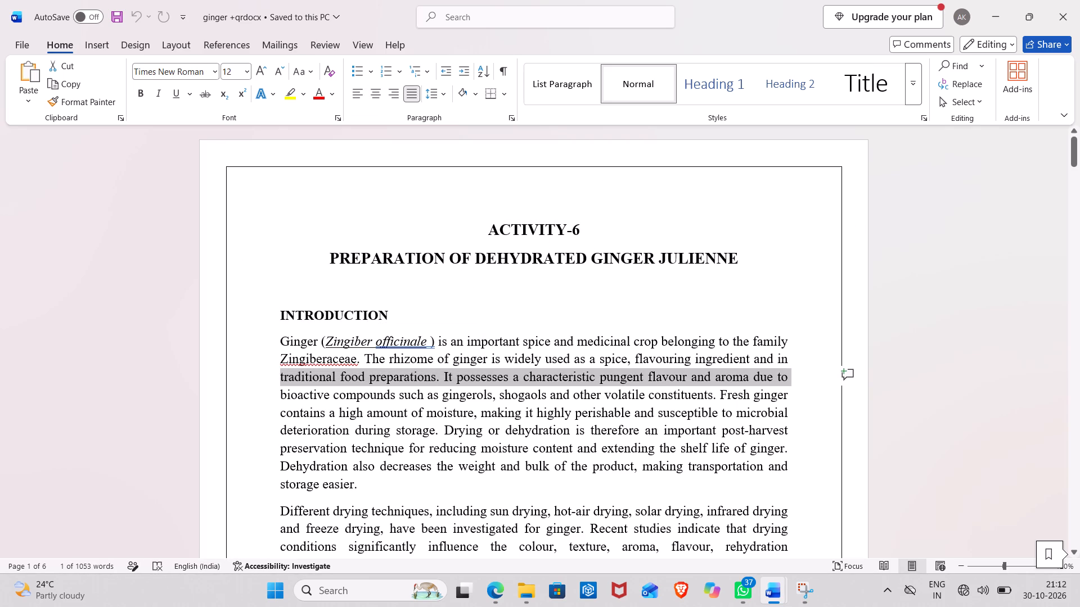
{"action": "left_click", "coordinate": [1002, 9]}
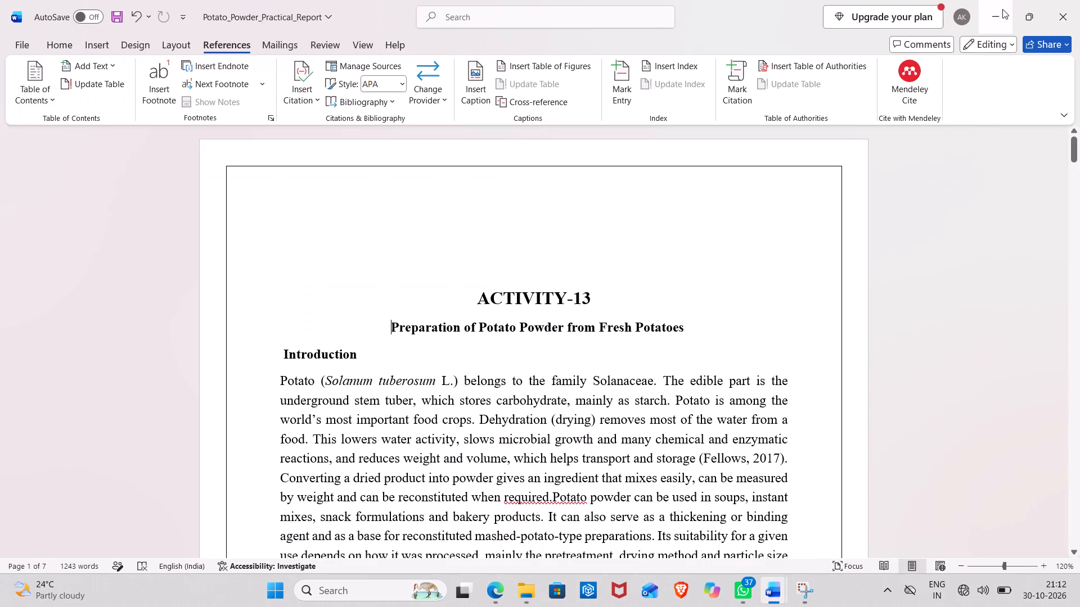
Return to the potato powder report and set its title "Preparation of Potato Powder from Fresh Potatoes" to font size 14.
{"action": "left_click", "coordinate": [1002, 9]}
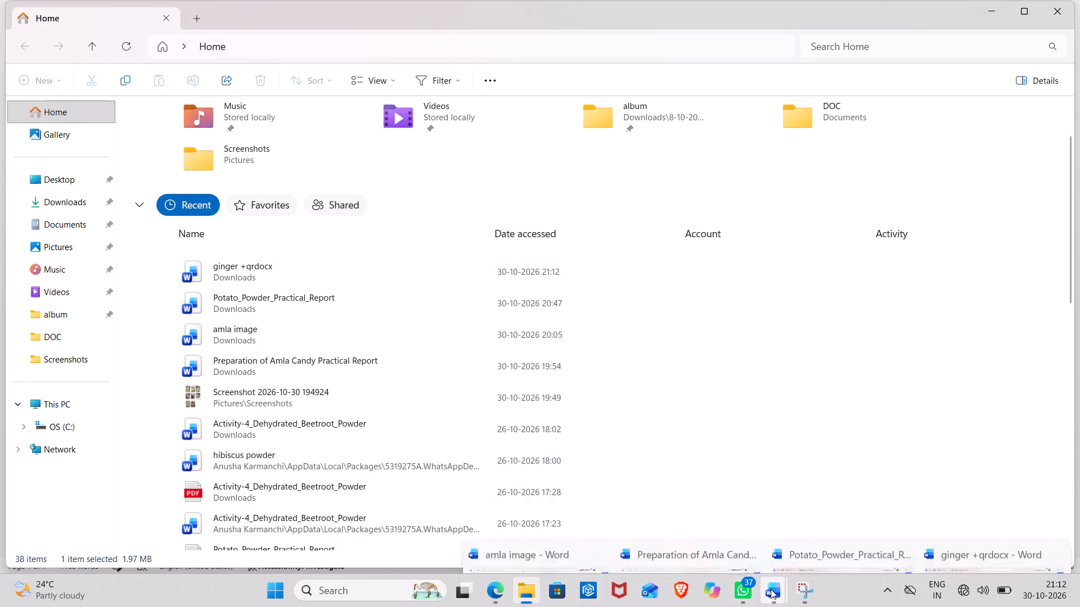
{"action": "left_click", "coordinate": [829, 524]}
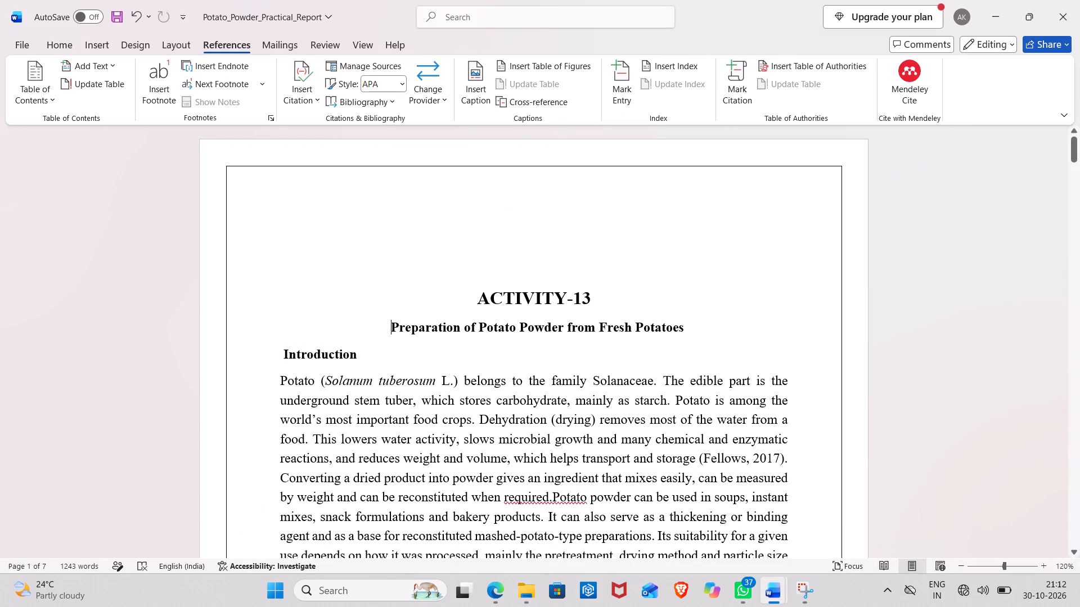
{"action": "left_click_drag", "start_coordinate": [393, 323], "coordinate": [559, 323]}
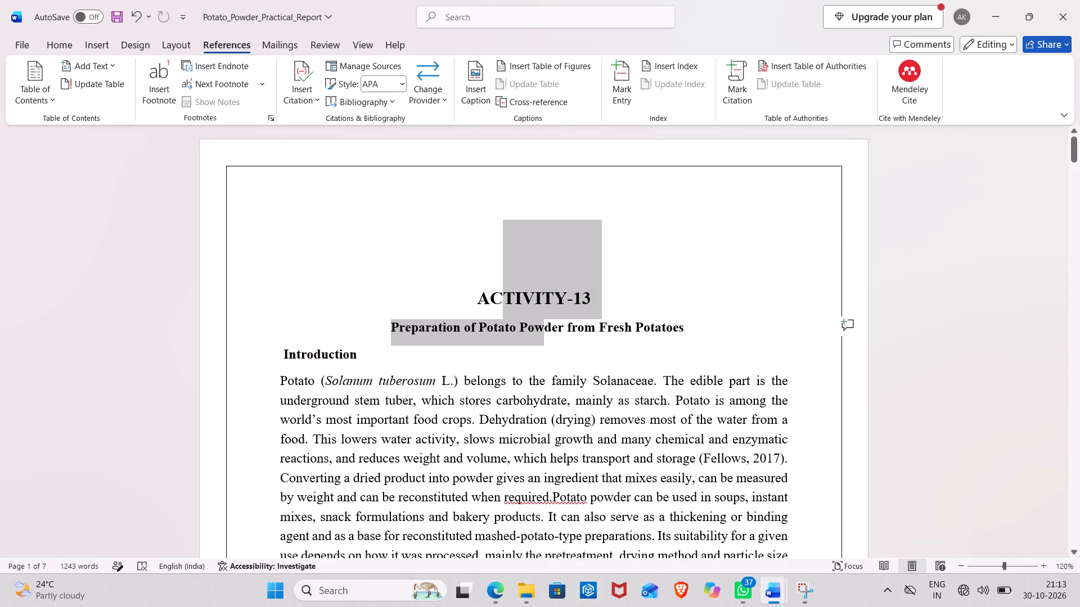
{"action": "left_click_drag", "start_coordinate": [559, 323], "coordinate": [651, 338]}
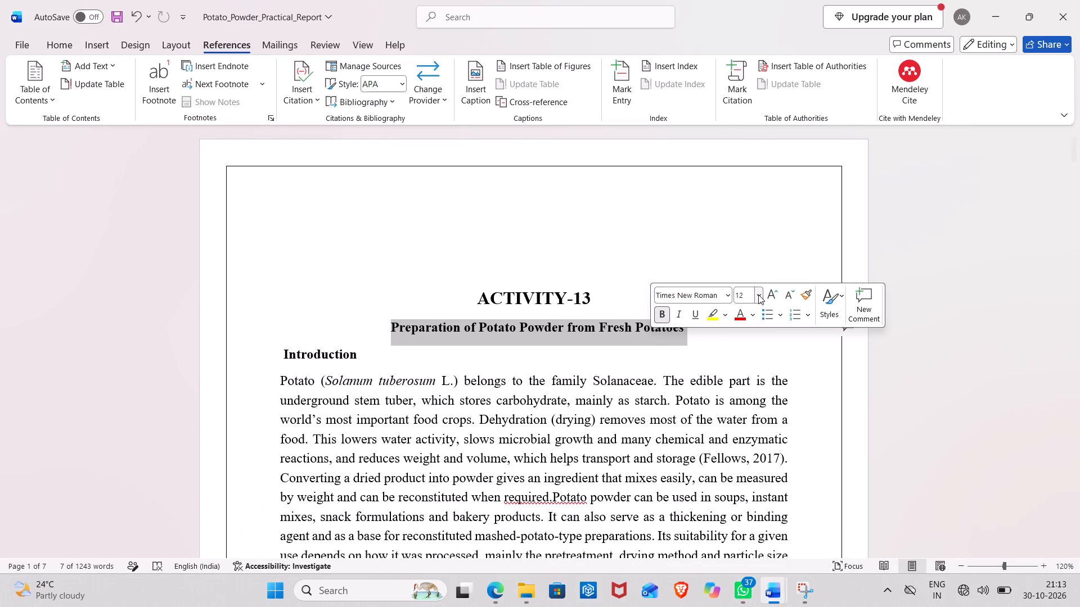
{"action": "left_click", "coordinate": [758, 295]}
{"action": "left_click", "coordinate": [749, 108]}
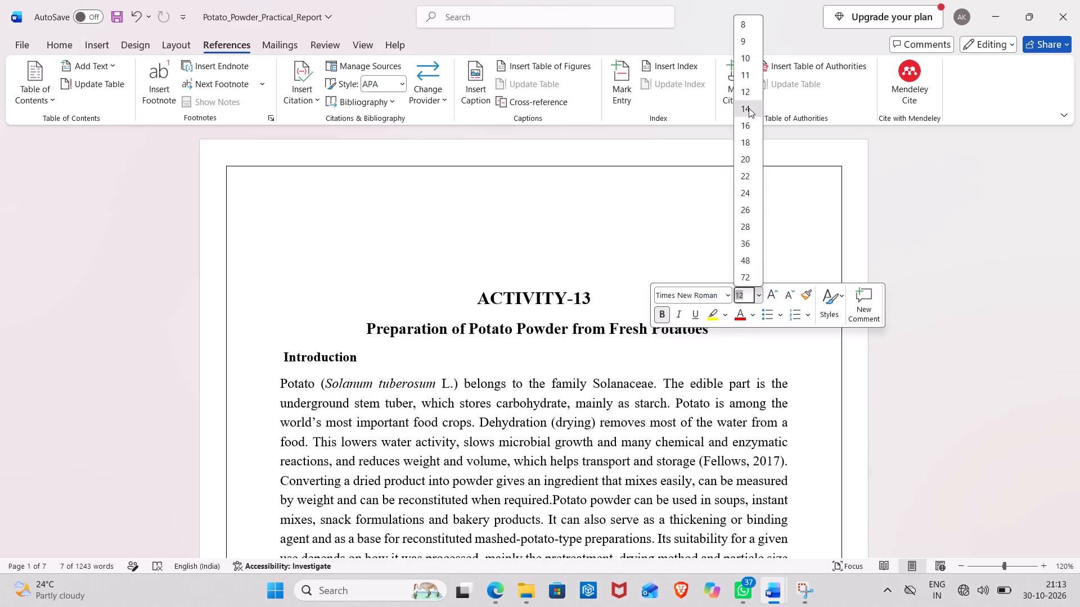
Set the ACTIVITY-13 heading above the potato powder report's title to font size 14.
{"action": "left_click_drag", "start_coordinate": [596, 297], "coordinate": [511, 296]}
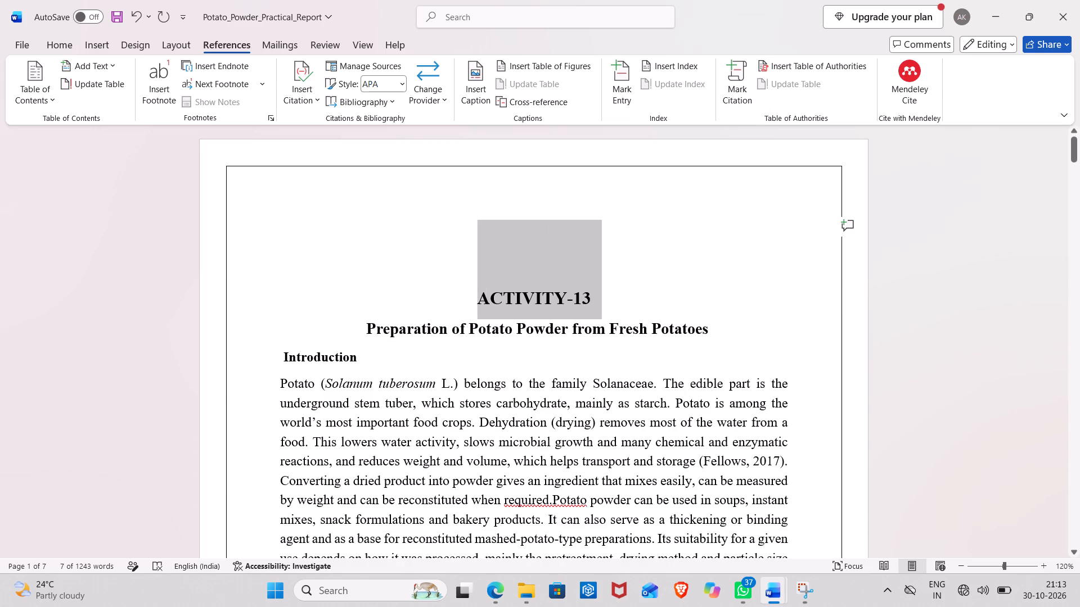
{"action": "left_click_drag", "start_coordinate": [511, 296], "coordinate": [491, 300]}
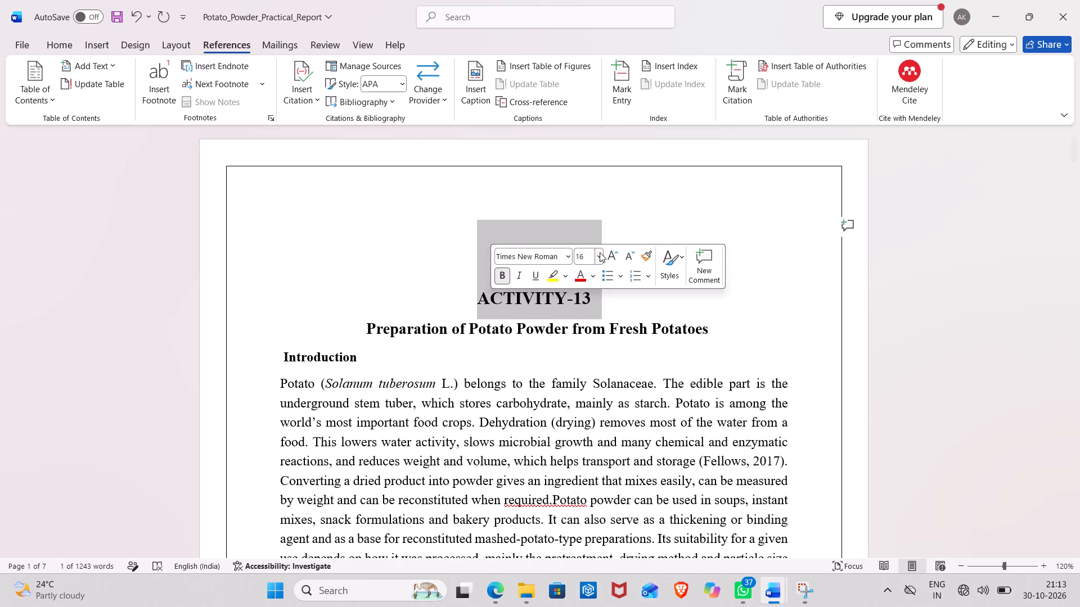
{"action": "left_click", "coordinate": [600, 252]}
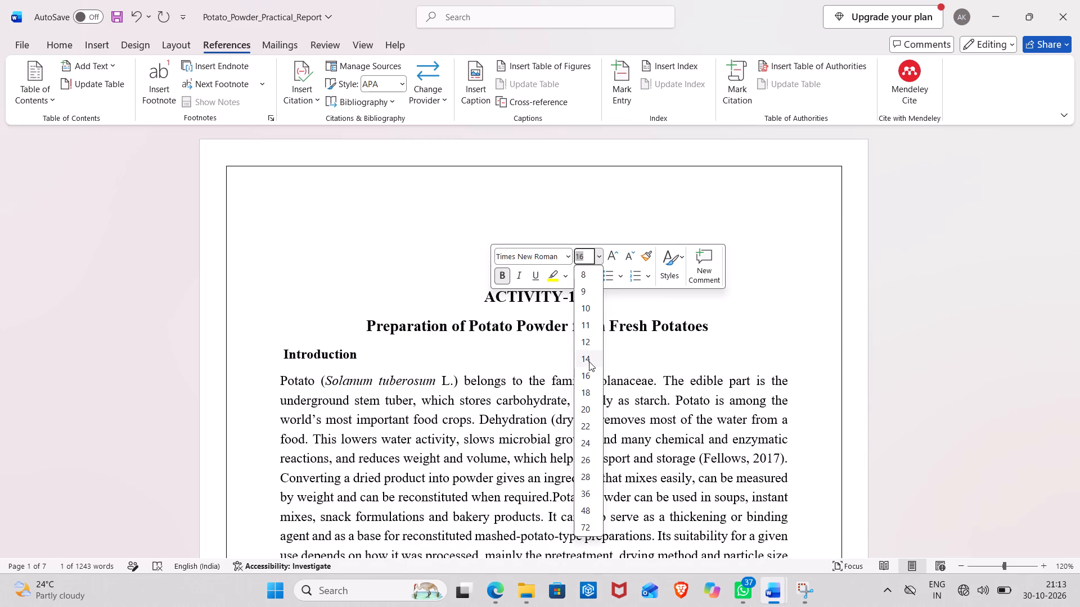
{"action": "left_click", "coordinate": [589, 361]}
{"action": "left_click", "coordinate": [422, 255]}
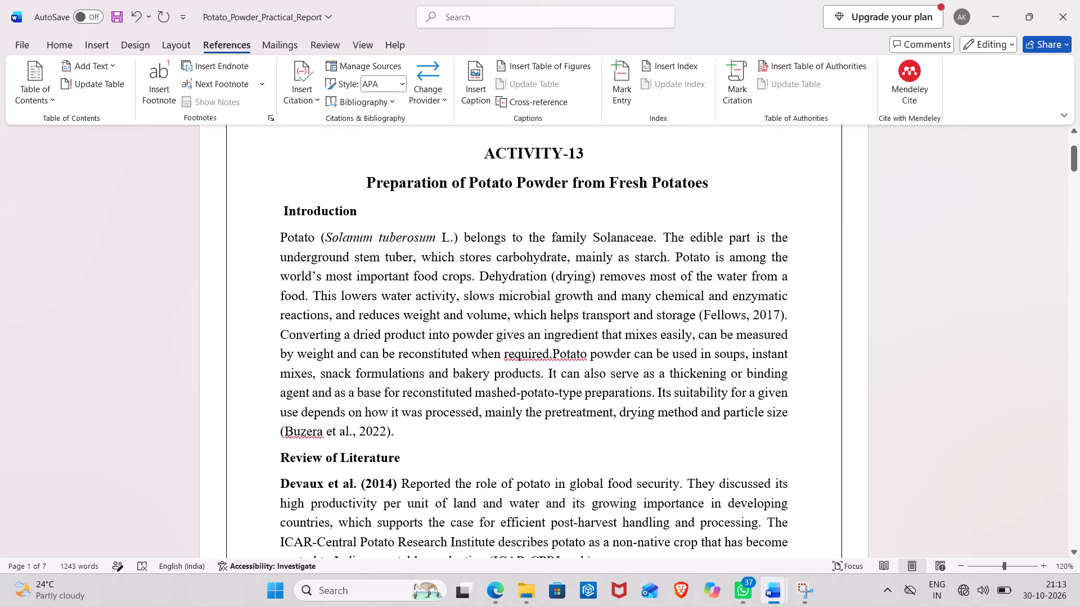
Check the Introduction section's font formatting and review the following pages of the potato powder report through to the QR code figure.
{"action": "left_click_drag", "start_coordinate": [280, 208], "coordinate": [642, 458]}
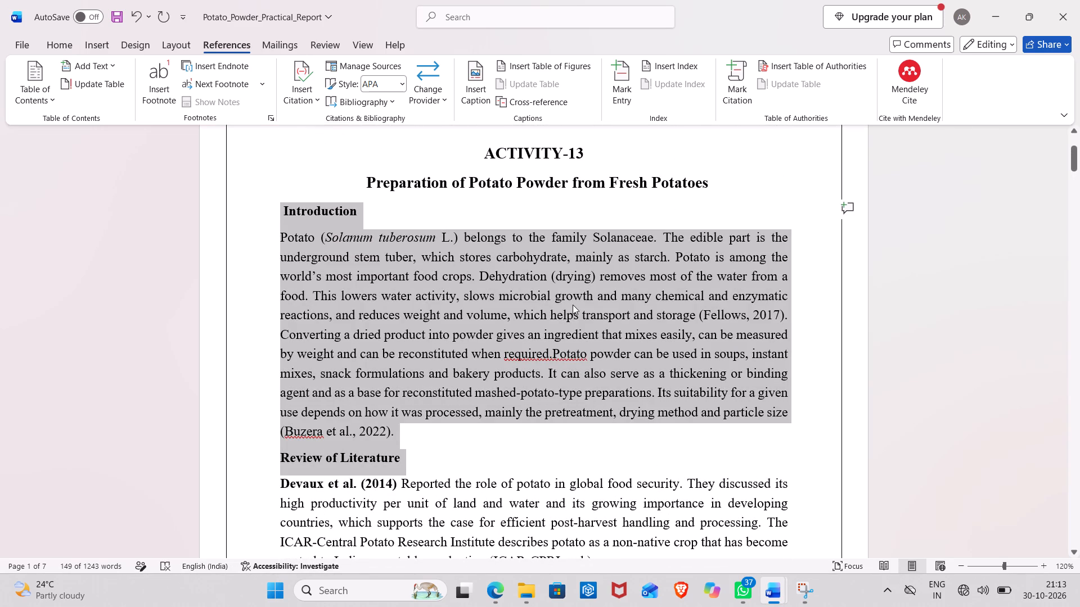
{"action": "left_click", "coordinate": [66, 36]}
{"action": "left_click", "coordinate": [249, 251]}
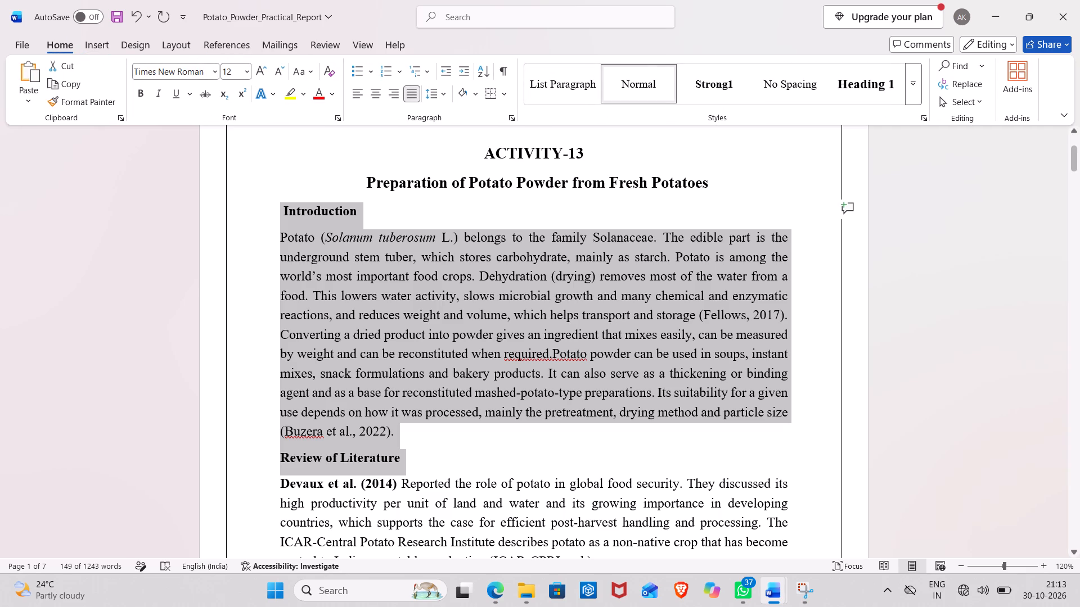
{"action": "scroll", "coordinate": [249, 251], "scroll_direction": "down", "scroll_amount": 6}
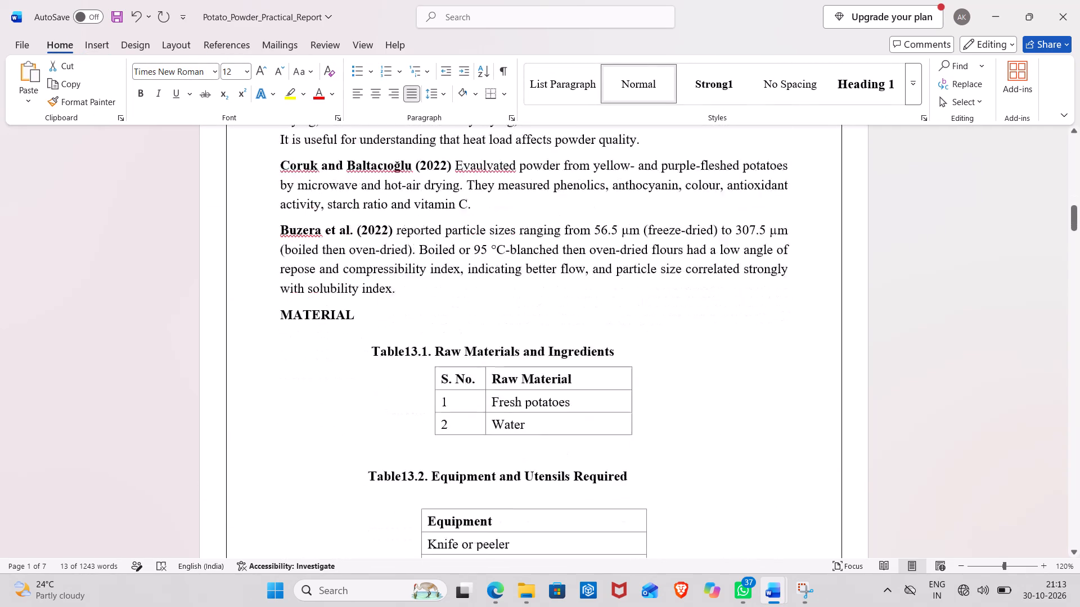
{"action": "scroll", "coordinate": [249, 251], "scroll_direction": "down", "scroll_amount": 7}
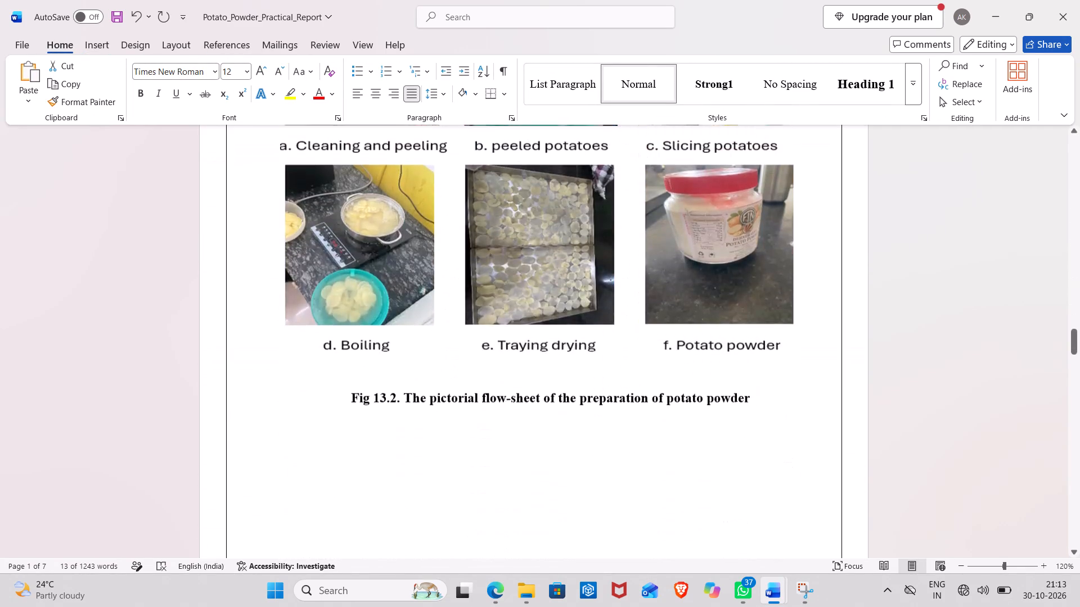
{"action": "scroll", "coordinate": [249, 251], "scroll_direction": "down", "scroll_amount": 8}
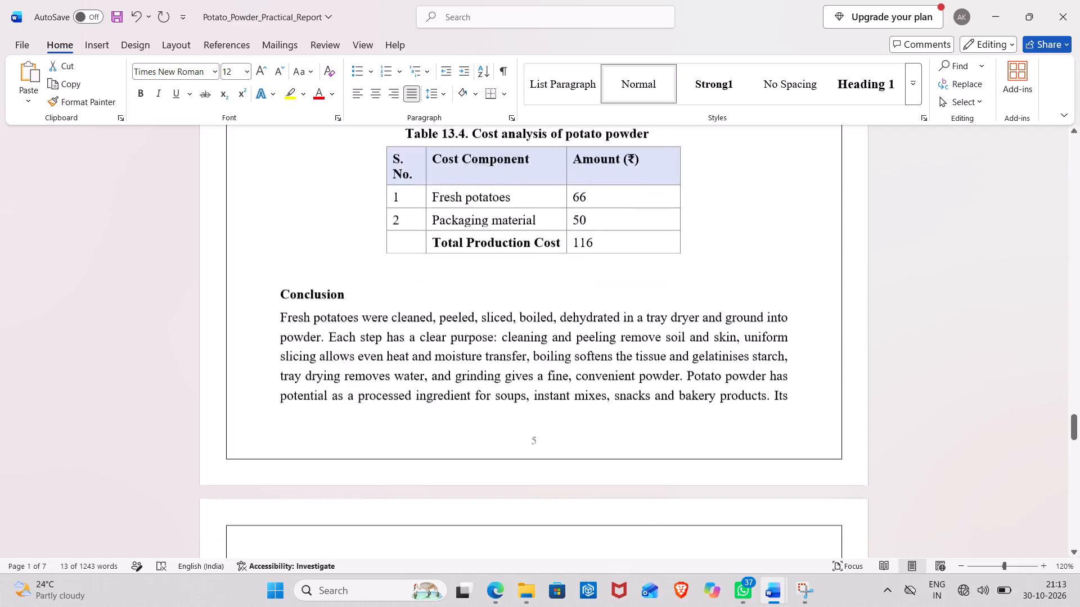
{"action": "scroll", "coordinate": [249, 251], "scroll_direction": "down", "scroll_amount": 7}
{"action": "scroll", "coordinate": [249, 251], "scroll_direction": "up", "scroll_amount": 3}
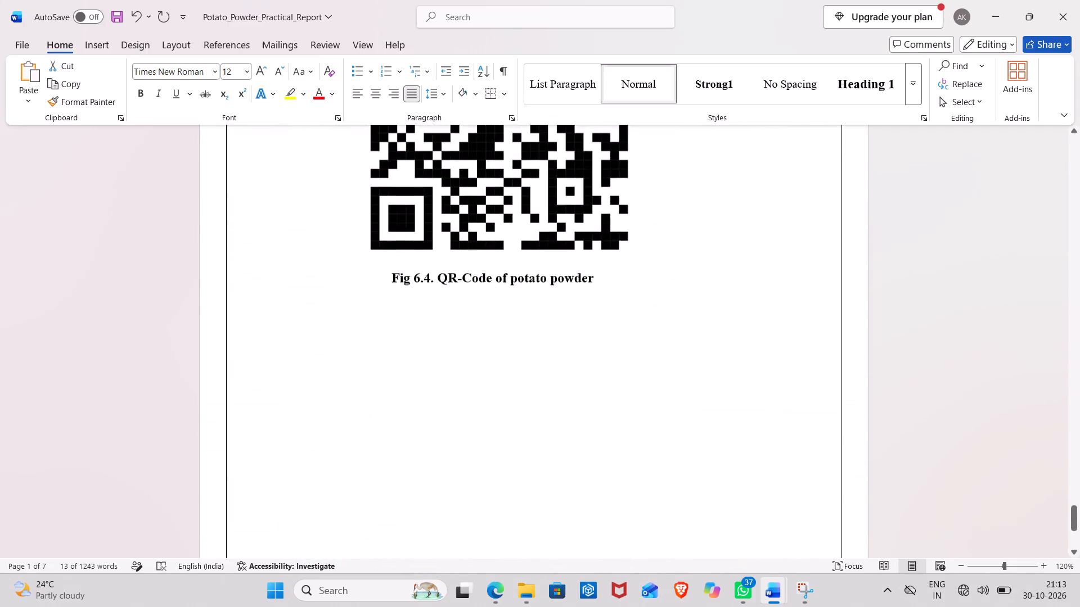
Look back over the potato powder report's pages between the QR code figure and the pictorial flow-sheet figure.
{"action": "scroll", "coordinate": [249, 251], "scroll_direction": "up", "scroll_amount": 11}
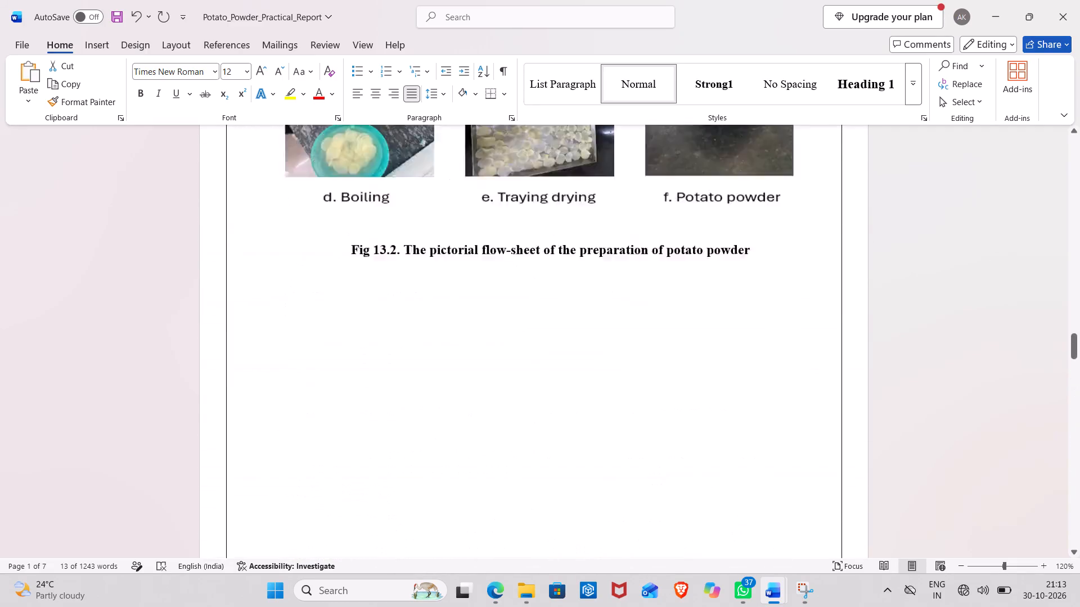
{"action": "scroll", "coordinate": [249, 251], "scroll_direction": "up", "scroll_amount": 1}
{"action": "scroll", "coordinate": [249, 251], "scroll_direction": "down", "scroll_amount": 1}
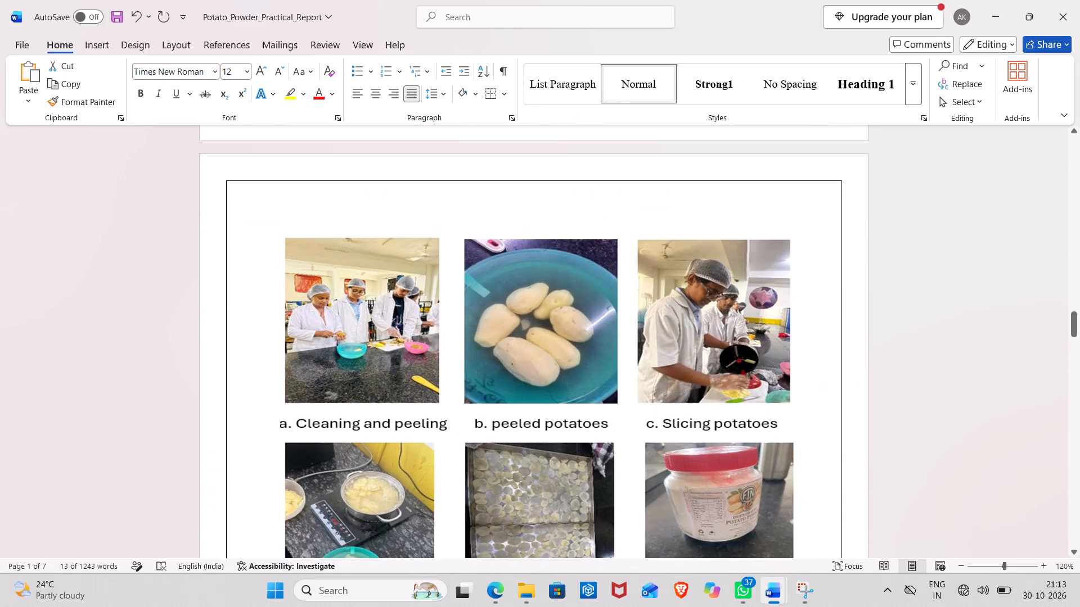
{"action": "scroll", "coordinate": [249, 251], "scroll_direction": "down", "scroll_amount": 3}
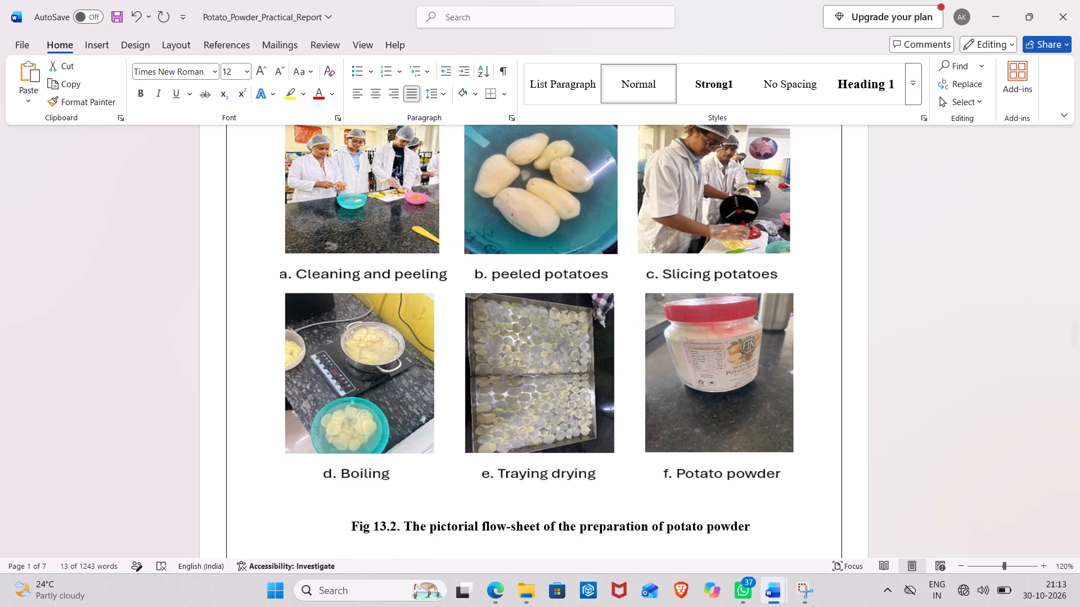
Switch to the amla candy report and set its title "Preparation of Amla Candy" to font size 14.
{"action": "left_click", "coordinate": [1004, 9]}
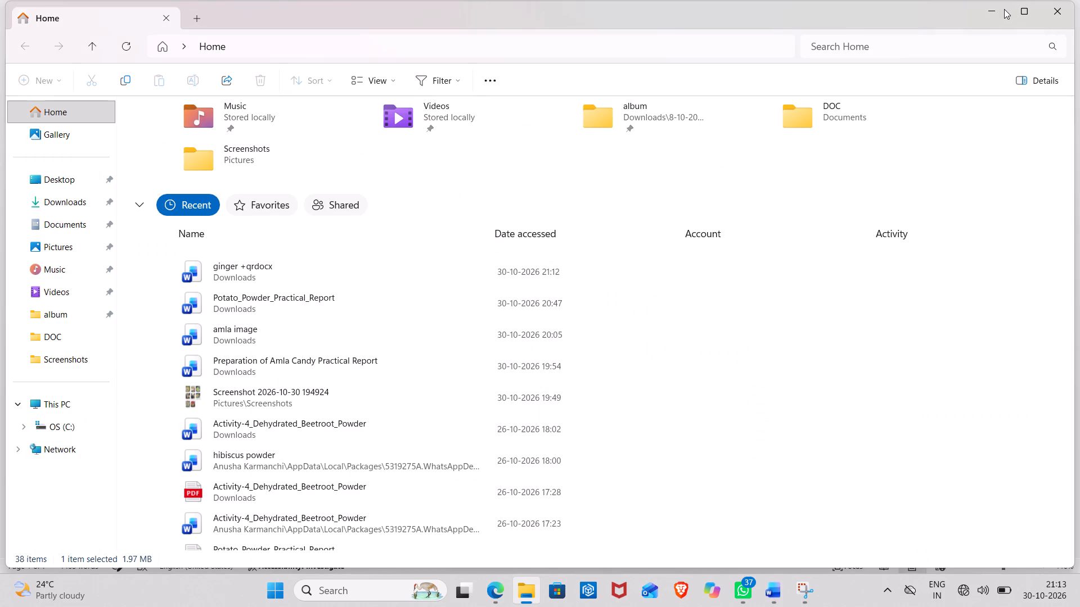
{"action": "left_click", "coordinate": [1004, 9]}
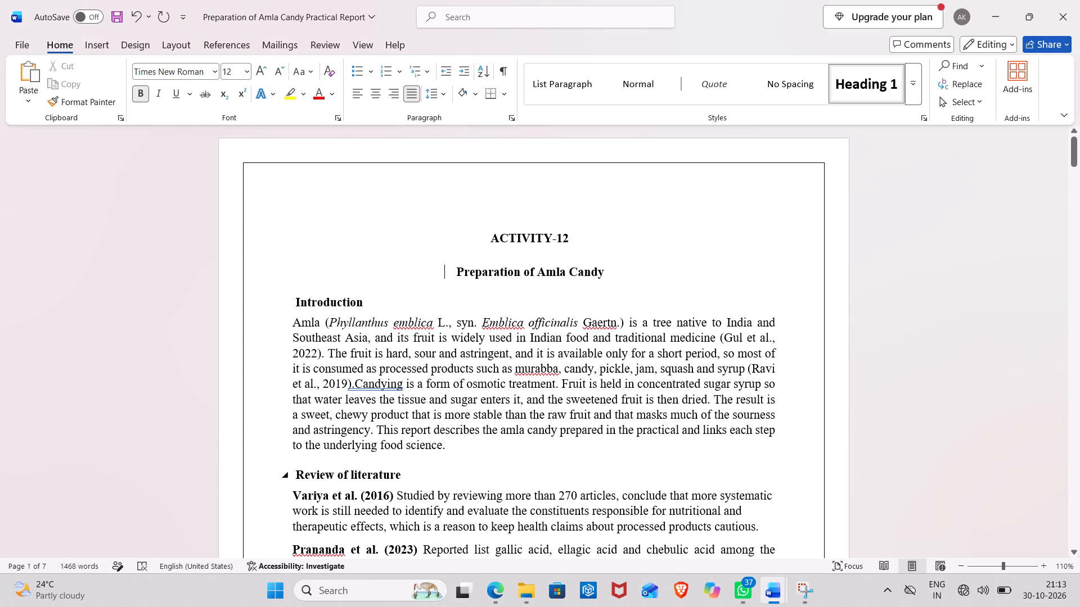
{"action": "left_click_drag", "start_coordinate": [454, 271], "coordinate": [659, 265]}
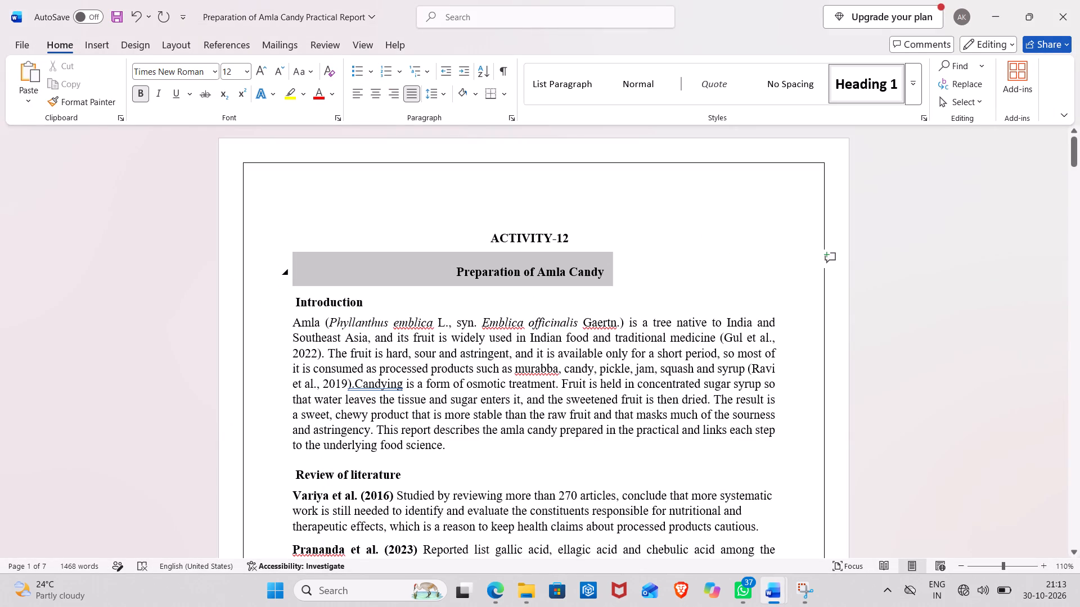
{"action": "left_click_drag", "start_coordinate": [659, 265], "coordinate": [661, 265]}
{"action": "left_click", "coordinate": [767, 218]}
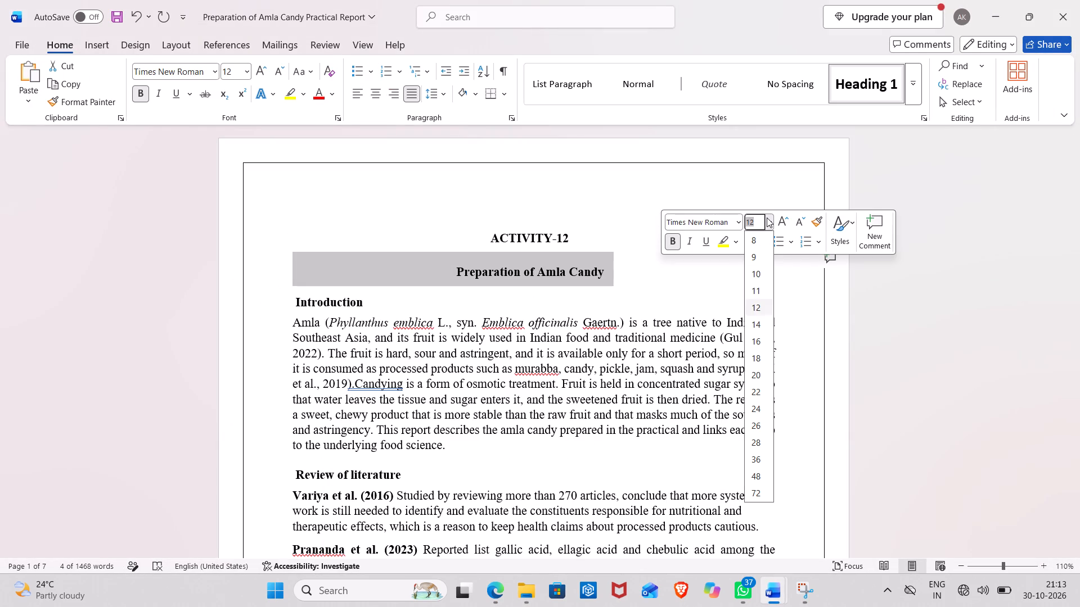
{"action": "left_click", "coordinate": [754, 321]}
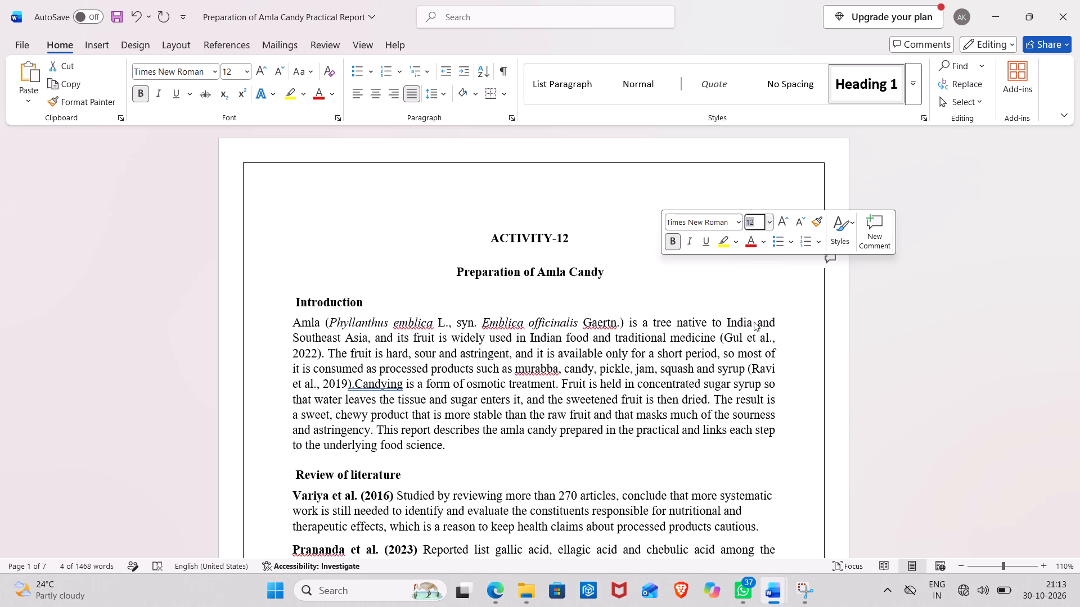
Set the ACTIVITY-12 heading above the amla candy report's title to font size 14.
{"action": "left_click_drag", "start_coordinate": [573, 238], "coordinate": [514, 235]}
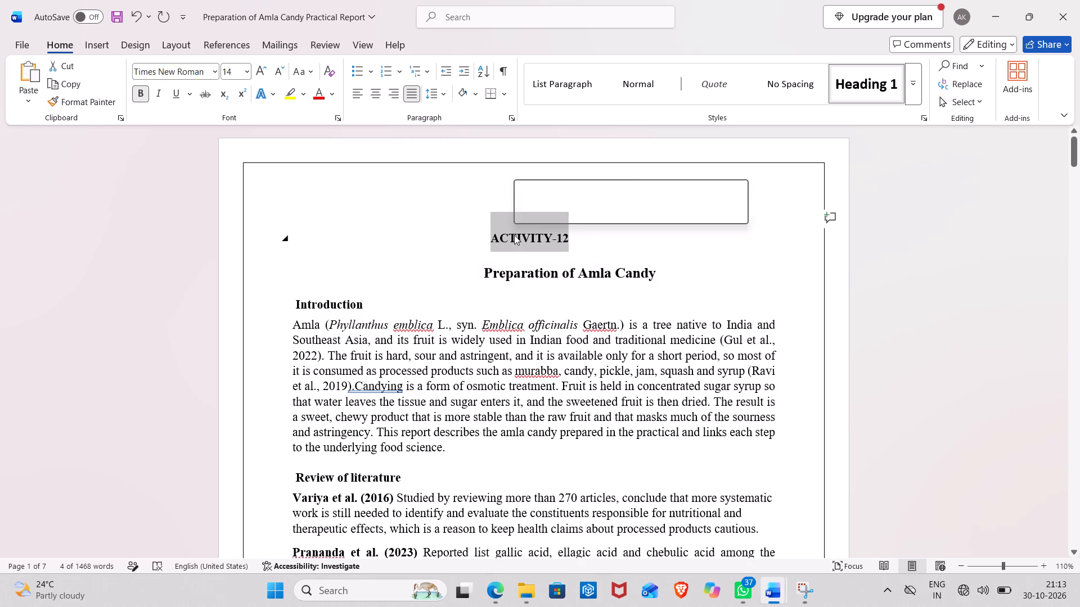
{"action": "left_click", "coordinate": [626, 187]}
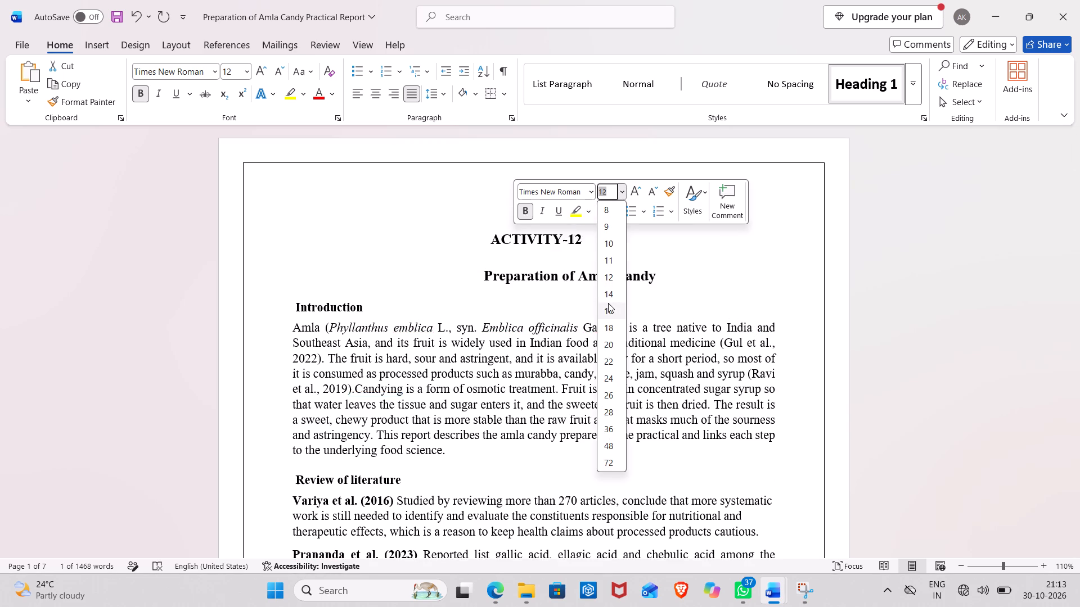
{"action": "left_click", "coordinate": [612, 292]}
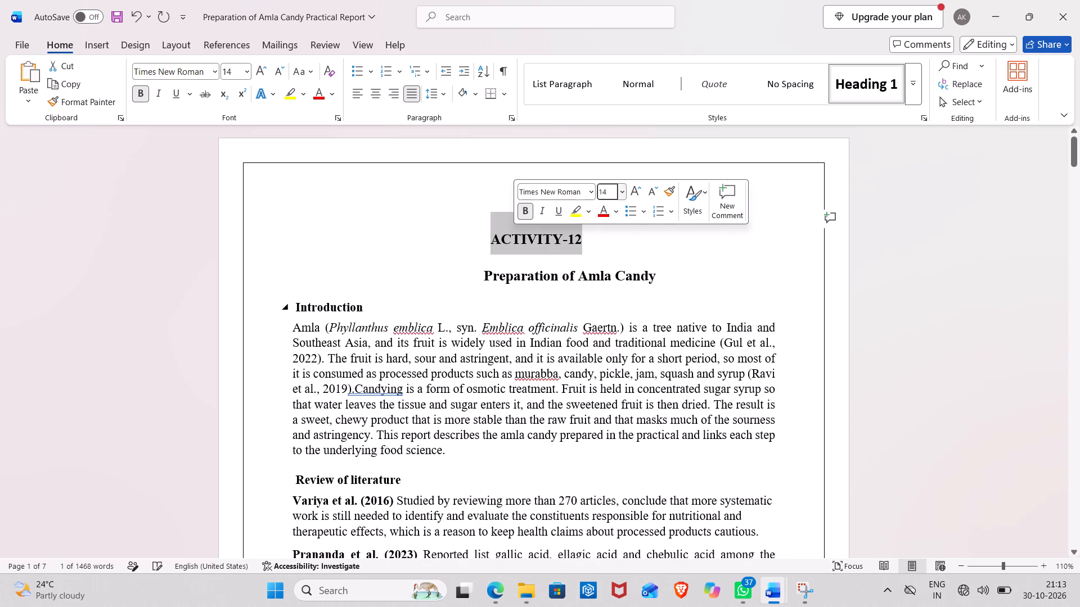
Remove extra leading spaces before the title "Preparation of Amla Candy" so it sits centred beneath the ACTIVITY-12 heading.
{"action": "left_click", "coordinate": [478, 277]}
{"action": "key", "text": "BackSpace"}
{"action": "key", "text": "BackSpace"}
{"action": "key", "text": "BackSpace"}
{"action": "key", "text": "BackSpace"}
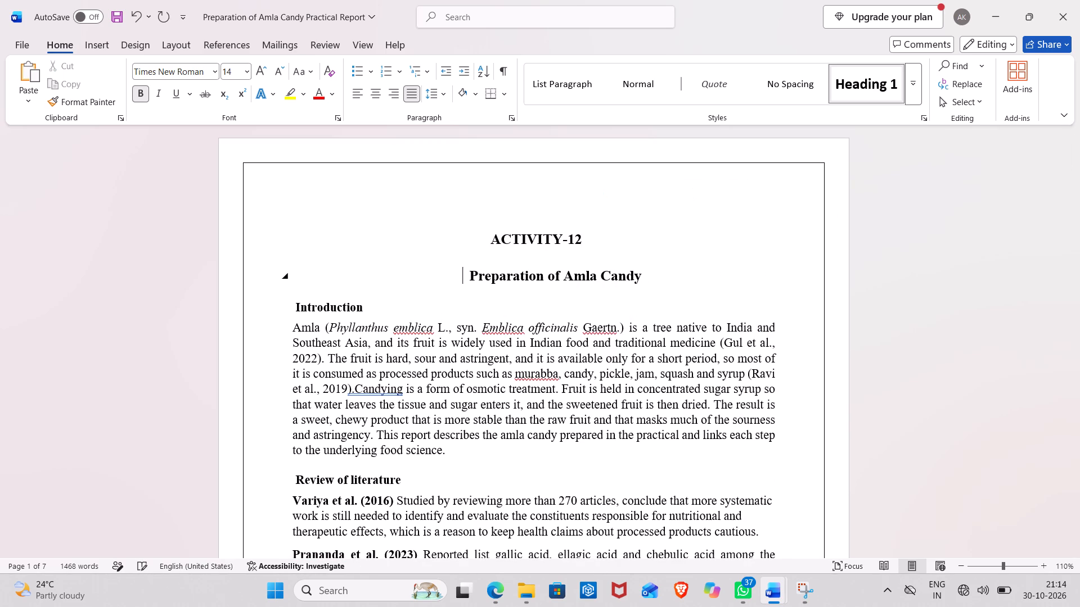
{"action": "key", "text": "BackSpace"}
{"action": "key", "text": "BackSpace"}
{"action": "key", "text": "BackSpace"}
{"action": "key", "text": "BackSpace"}
{"action": "key", "text": "BackSpace"}
{"action": "key", "text": "BackSpace"}
{"action": "key", "text": "BackSpace"}
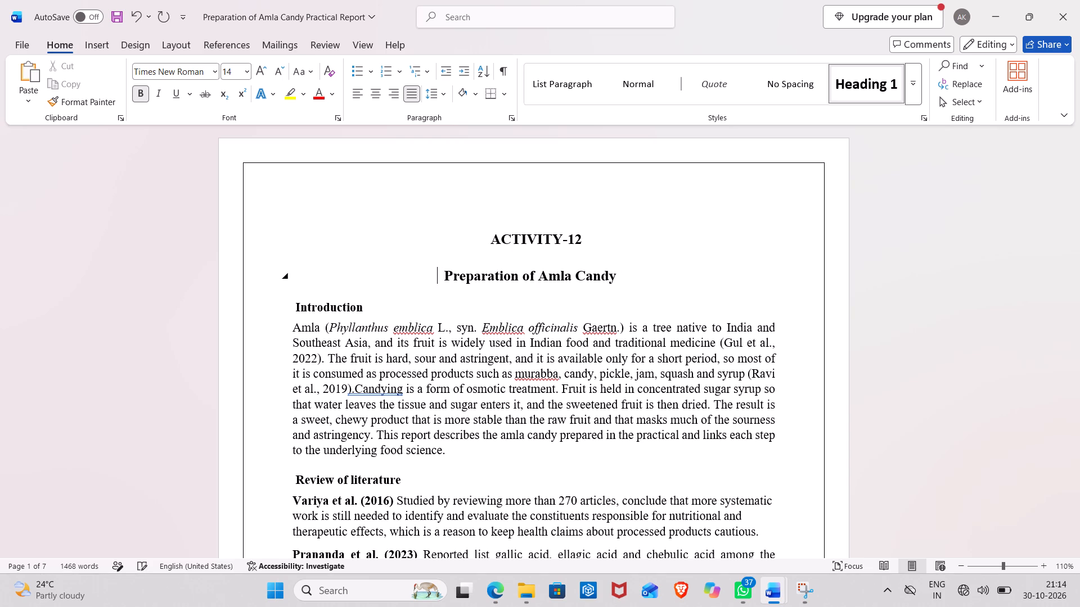
Review the amla candy report from the review of literature through the tables, figures, conclusion and references to the QR code.
{"action": "scroll", "coordinate": [478, 277], "scroll_direction": "down", "scroll_amount": 1}
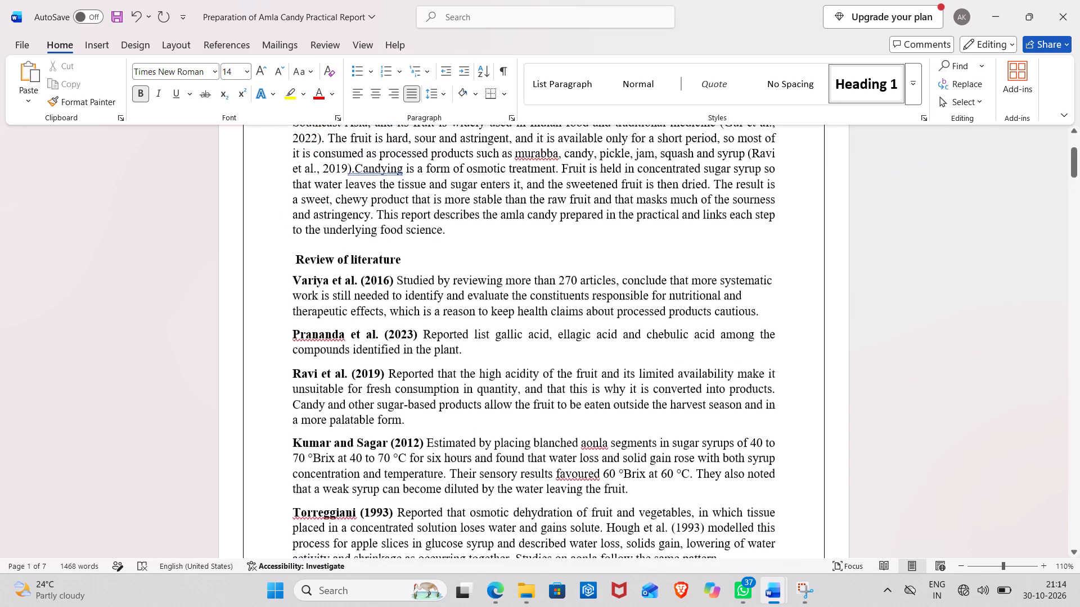
{"action": "scroll", "coordinate": [478, 277], "scroll_direction": "down", "scroll_amount": 6}
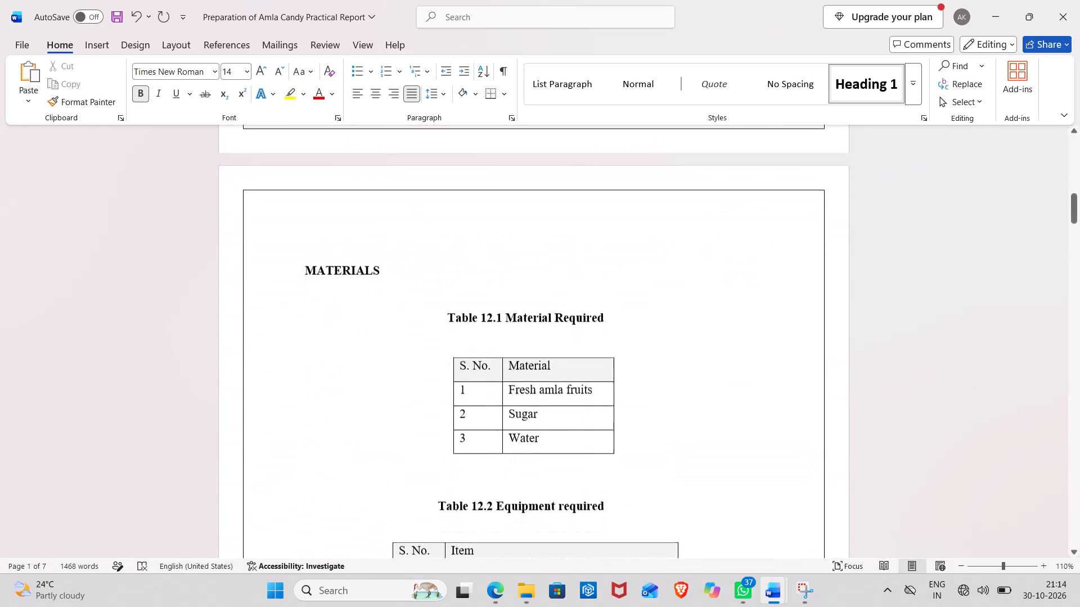
{"action": "scroll", "coordinate": [478, 277], "scroll_direction": "down", "scroll_amount": 3}
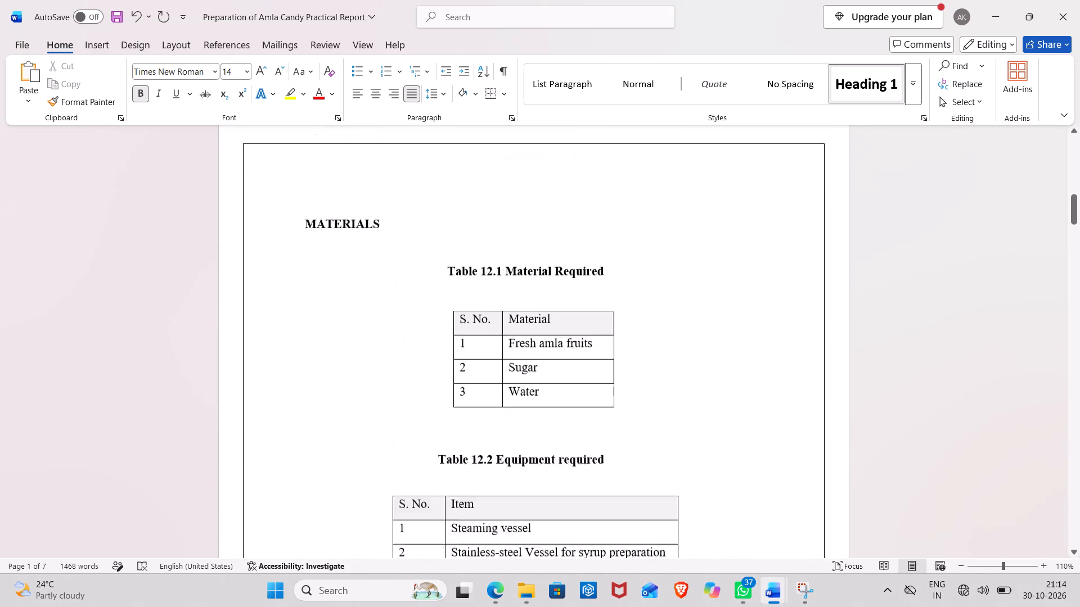
{"action": "scroll", "coordinate": [478, 277], "scroll_direction": "down", "scroll_amount": 4}
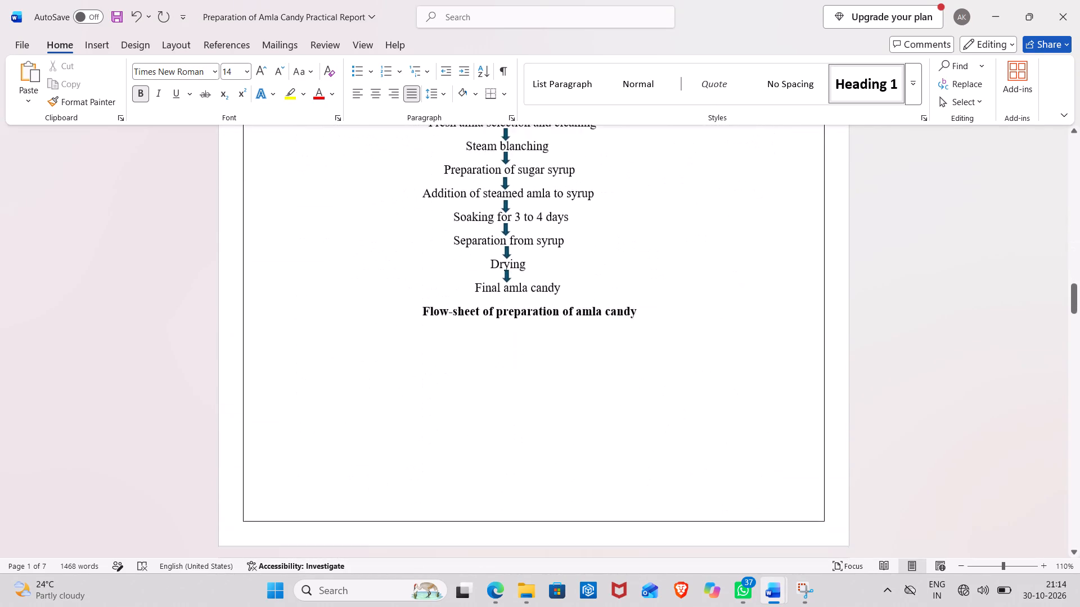
{"action": "scroll", "coordinate": [478, 277], "scroll_direction": "down", "scroll_amount": 5}
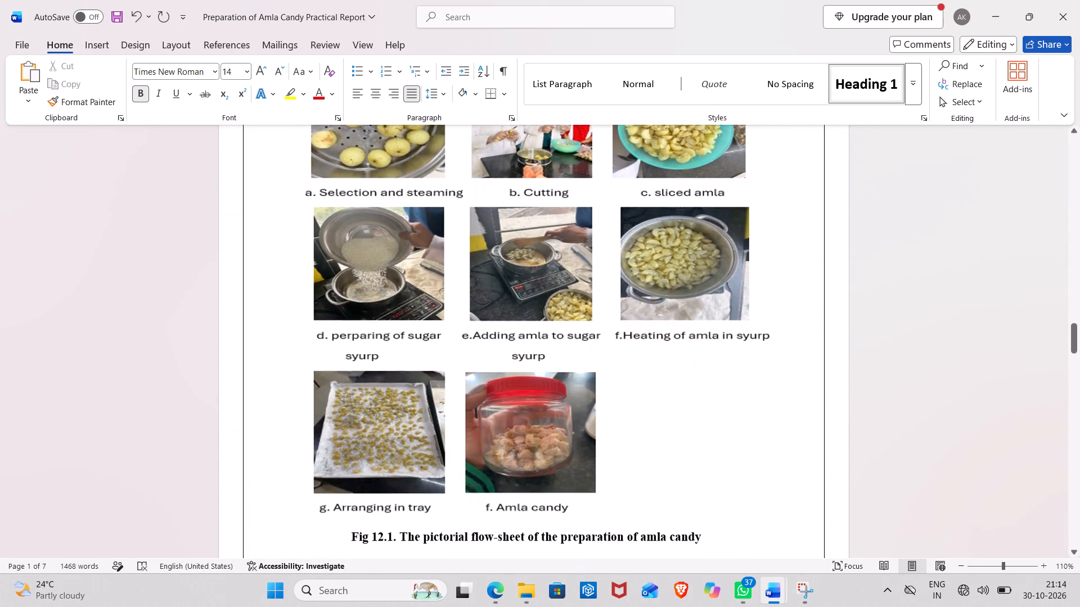
{"action": "scroll", "coordinate": [478, 277], "scroll_direction": "down", "scroll_amount": 4}
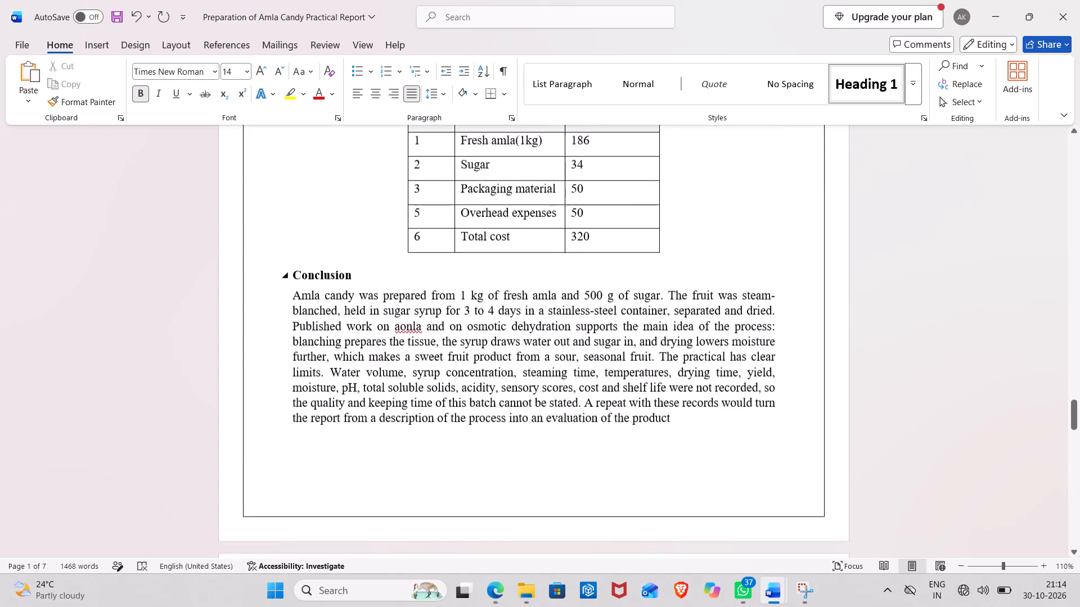
{"action": "scroll", "coordinate": [478, 277], "scroll_direction": "down", "scroll_amount": 5}
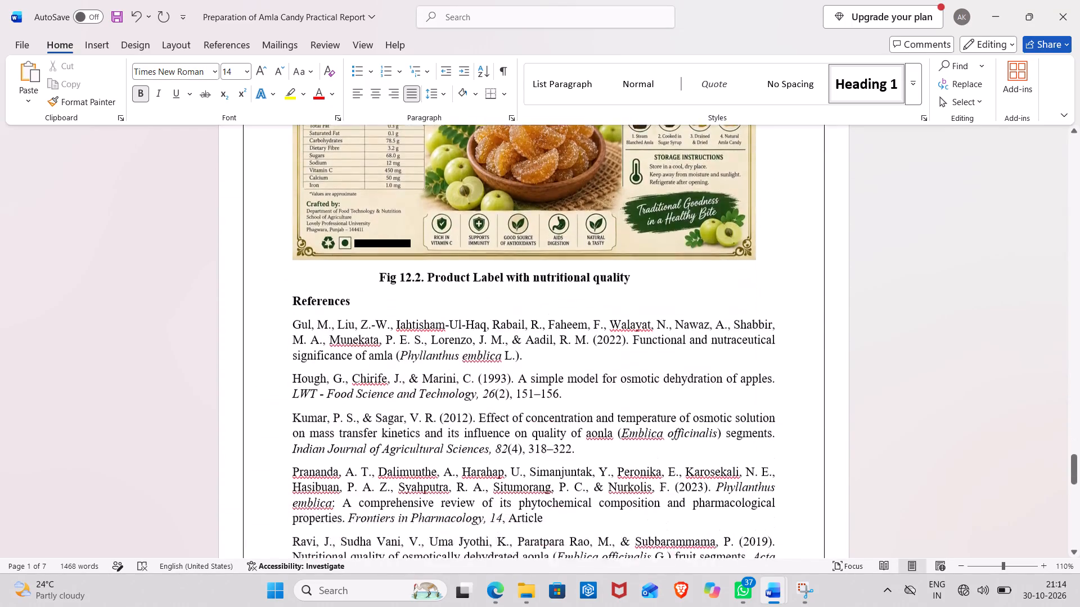
{"action": "scroll", "coordinate": [478, 277], "scroll_direction": "down", "scroll_amount": 4}
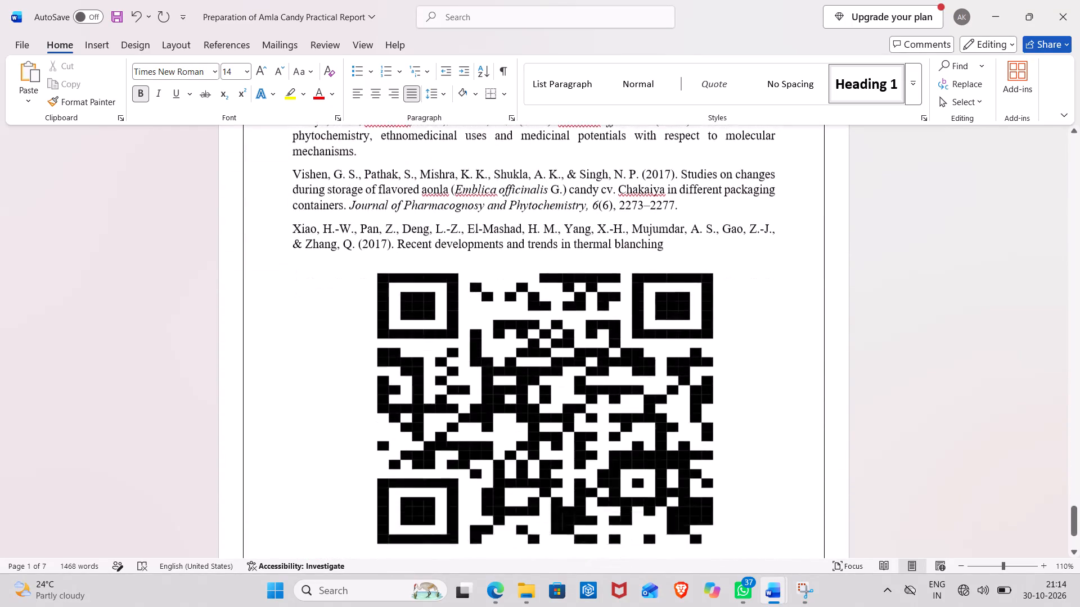
Look back through the amla candy report's reference list, from the QR code up to the product label figure.
{"action": "scroll", "coordinate": [478, 277], "scroll_direction": "down", "scroll_amount": 1}
{"action": "scroll", "coordinate": [478, 277], "scroll_direction": "up", "scroll_amount": 1}
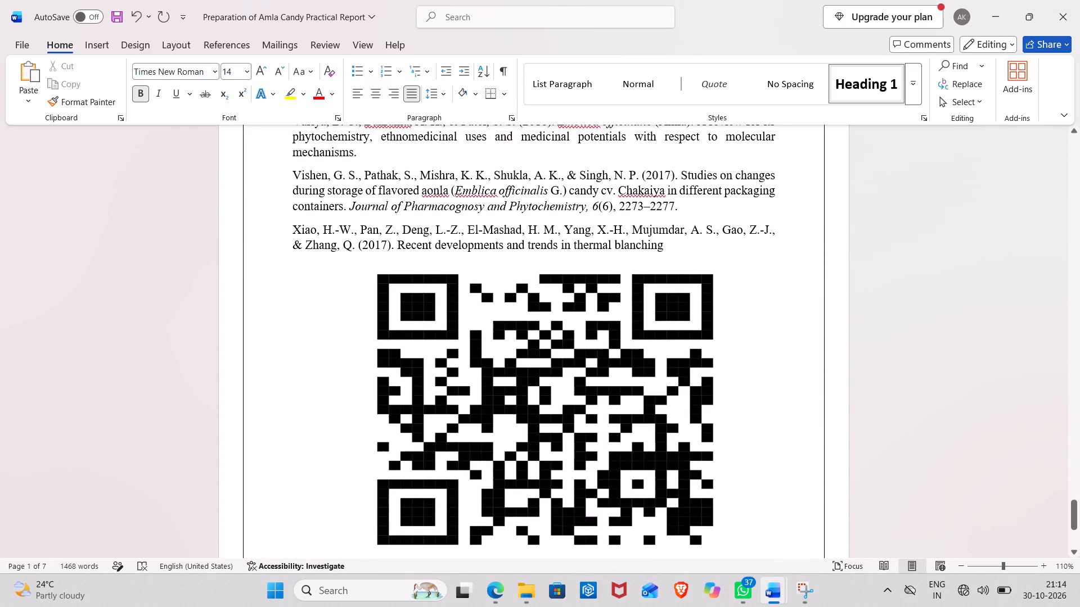
{"action": "scroll", "coordinate": [478, 277], "scroll_direction": "up", "scroll_amount": 2}
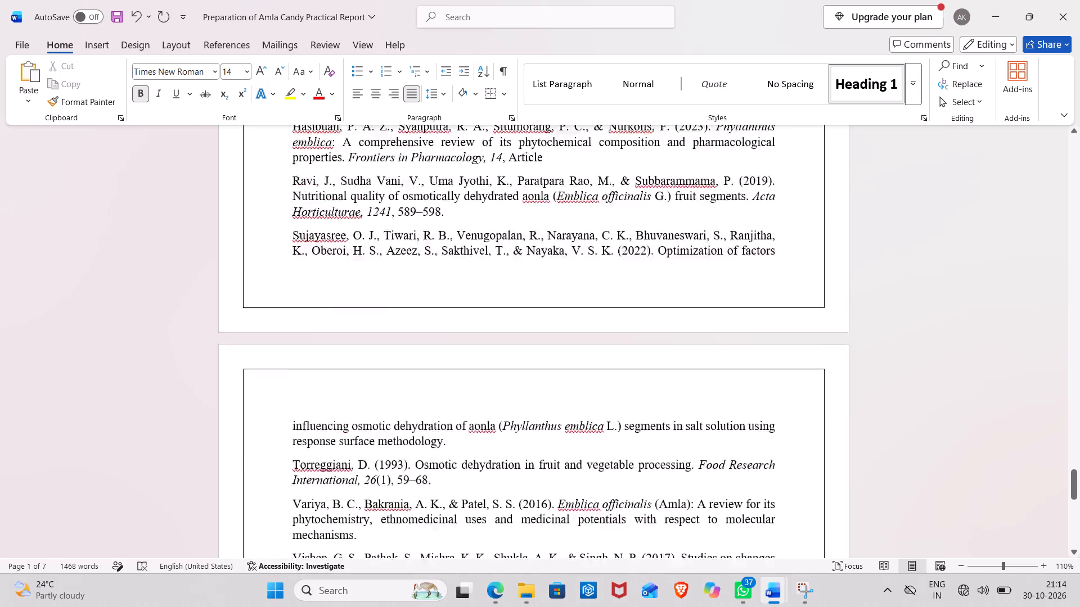
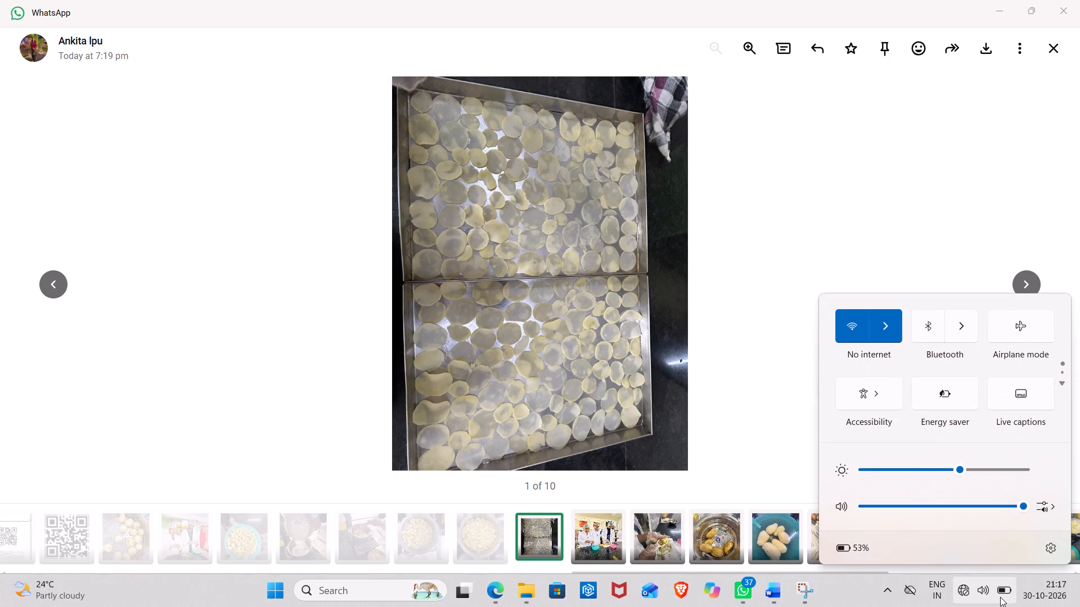
{"action": "left_click", "coordinate": [891, 333]}
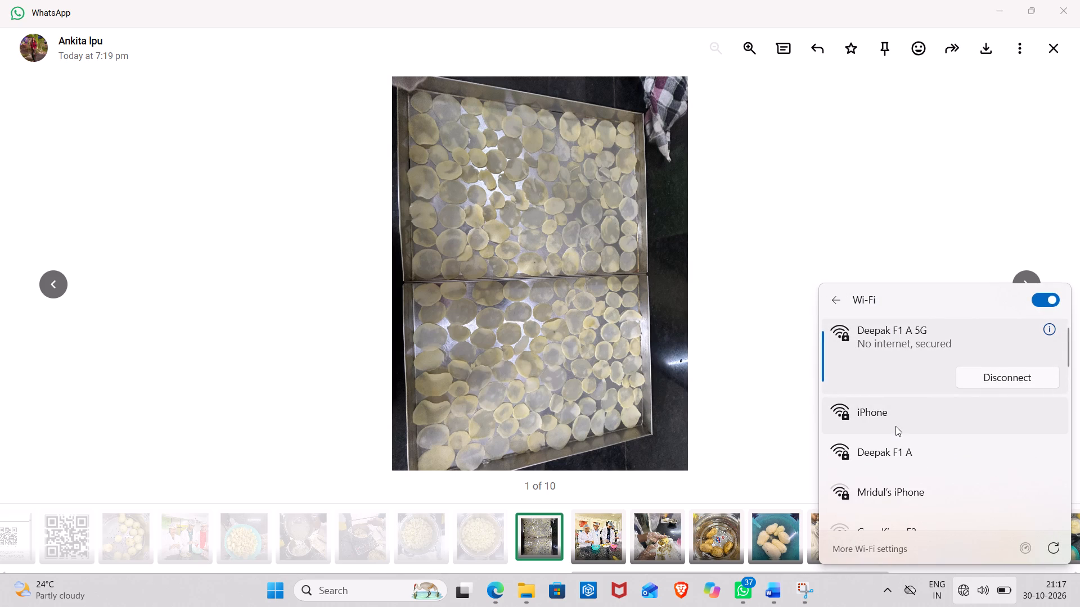
{"action": "left_click", "coordinate": [895, 426]}
{"action": "left_click", "coordinate": [977, 443]}
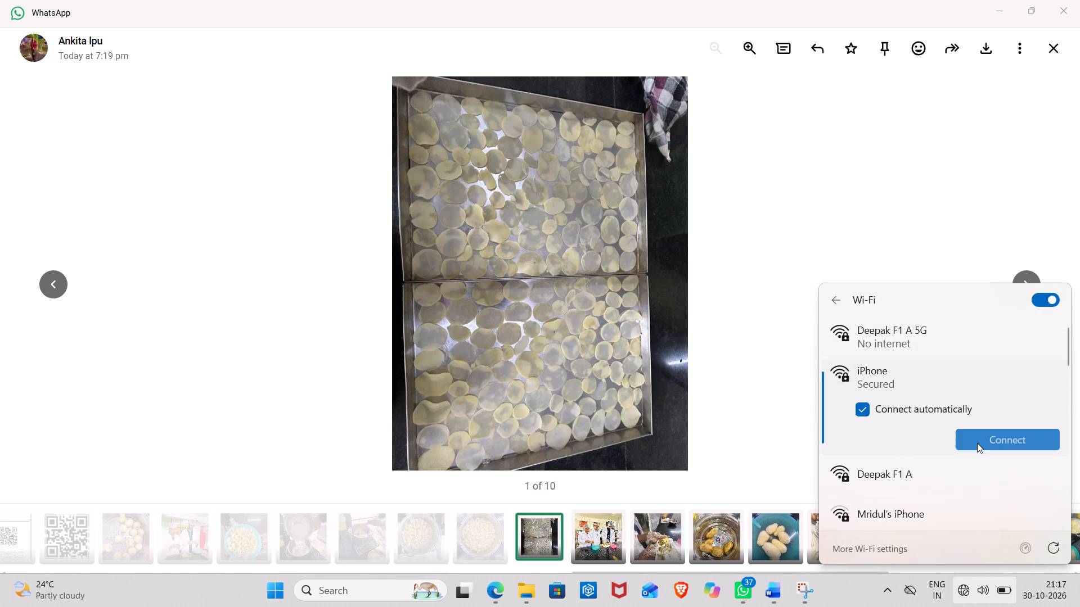
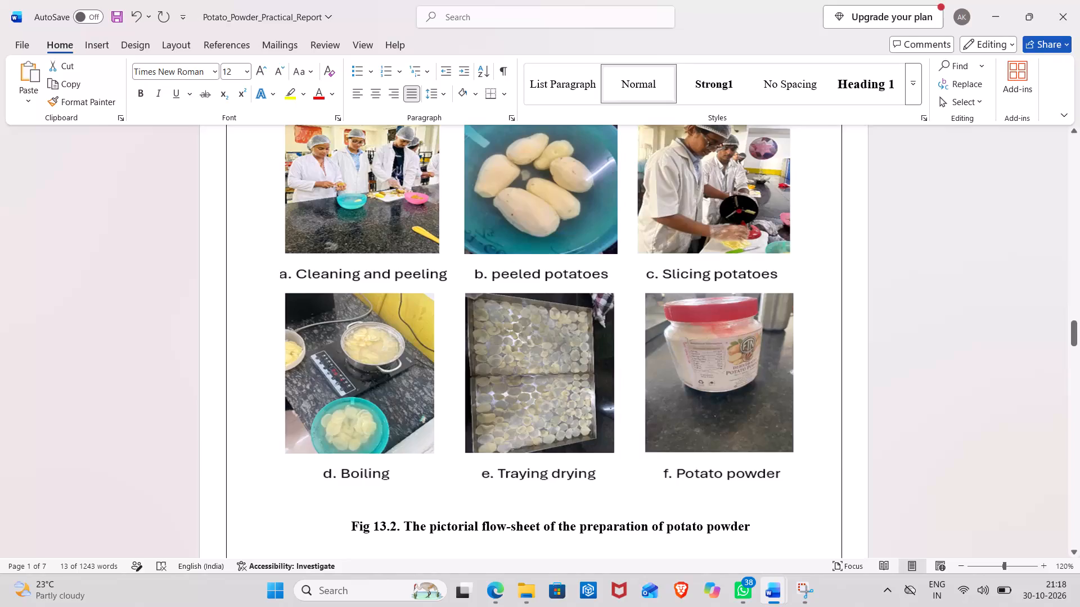
Review the potato powder report from the pictorial flow-sheet through the sensory evaluation, product label and references, and back to the ACTIVITY-13 heading.
{"action": "scroll", "coordinate": [742, 380], "scroll_direction": "down", "scroll_amount": 2}
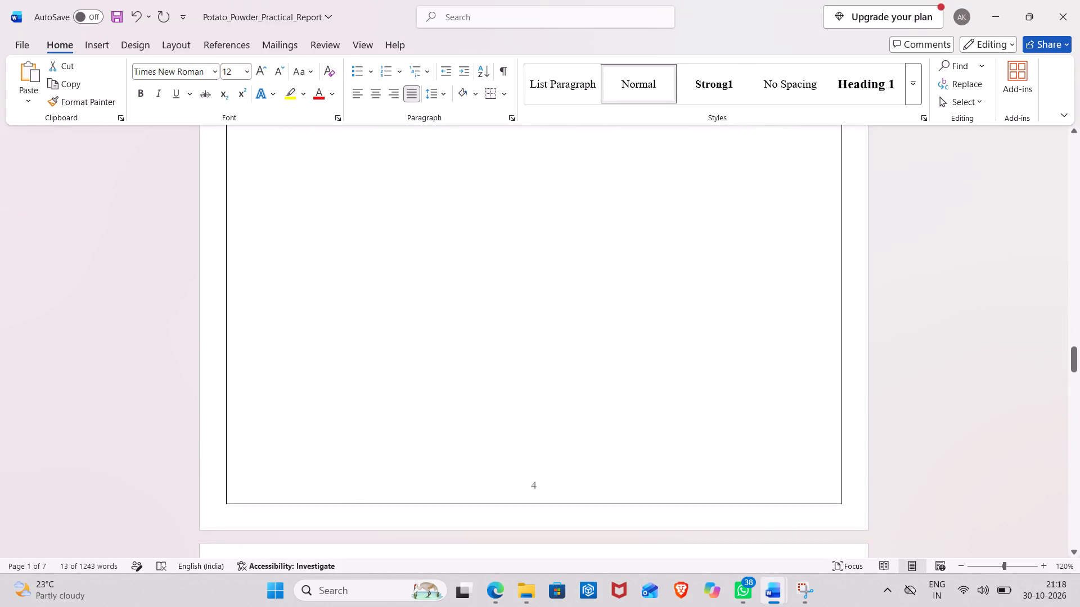
{"action": "scroll", "coordinate": [742, 380], "scroll_direction": "down", "scroll_amount": 6}
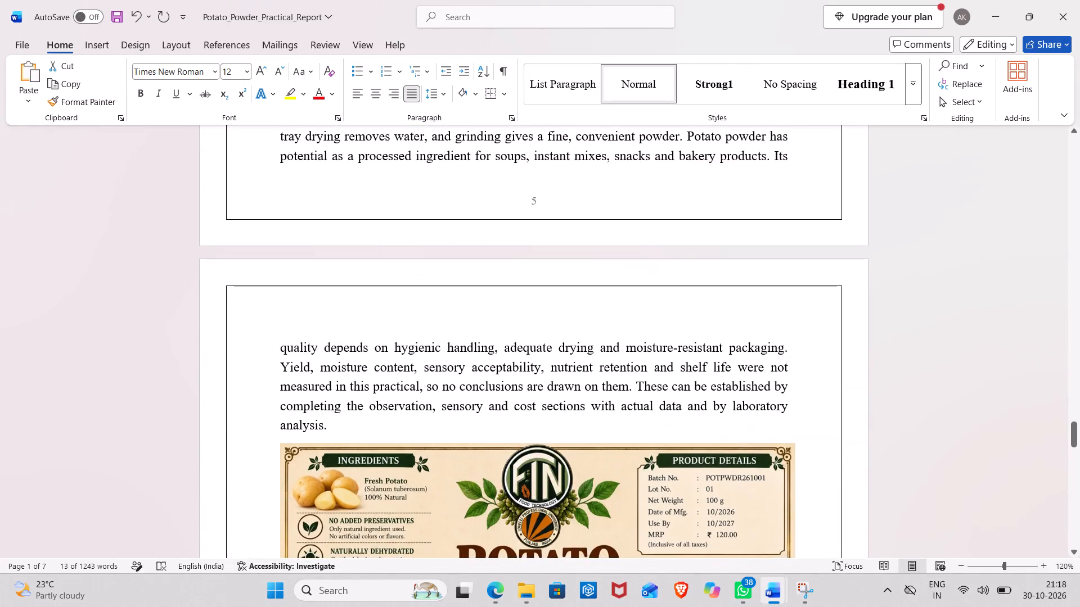
{"action": "scroll", "coordinate": [742, 380], "scroll_direction": "down", "scroll_amount": 4}
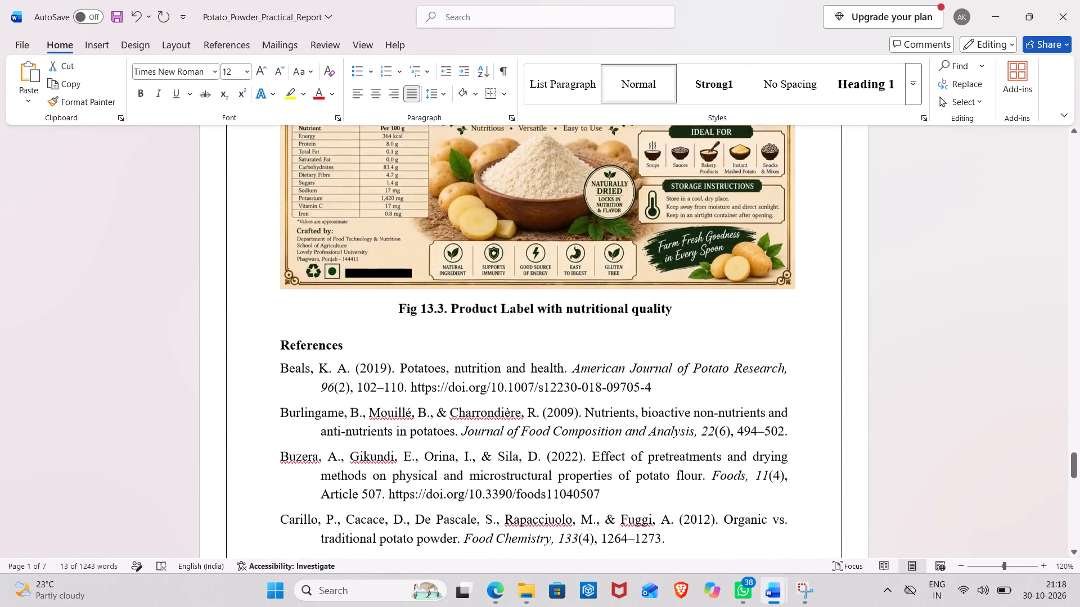
{"action": "scroll", "coordinate": [742, 380], "scroll_direction": "up", "scroll_amount": 8}
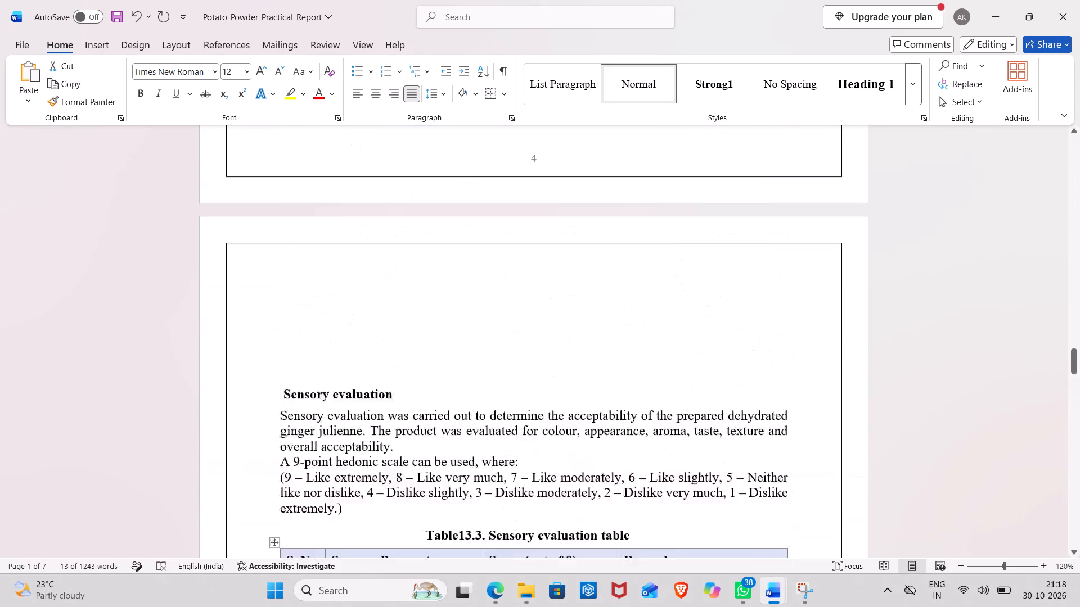
{"action": "scroll", "coordinate": [742, 380], "scroll_direction": "up", "scroll_amount": 11}
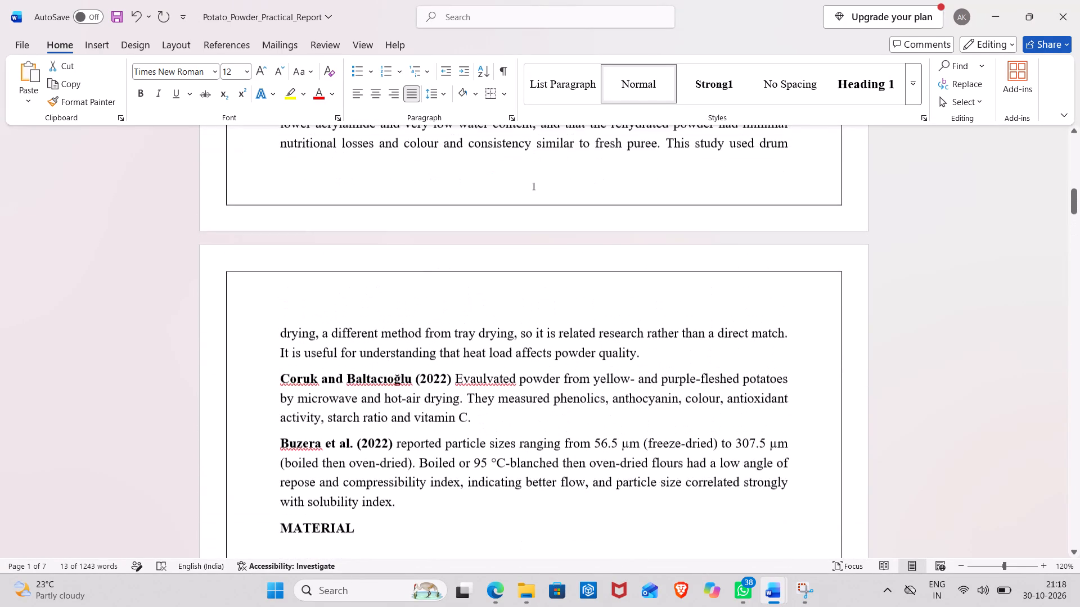
{"action": "scroll", "coordinate": [742, 380], "scroll_direction": "up", "scroll_amount": 2}
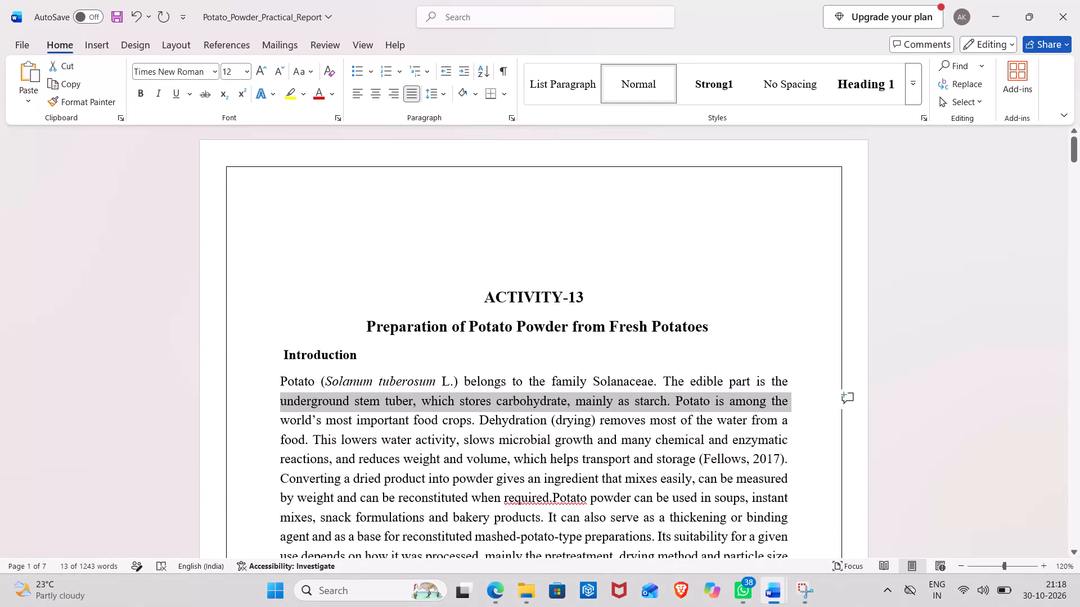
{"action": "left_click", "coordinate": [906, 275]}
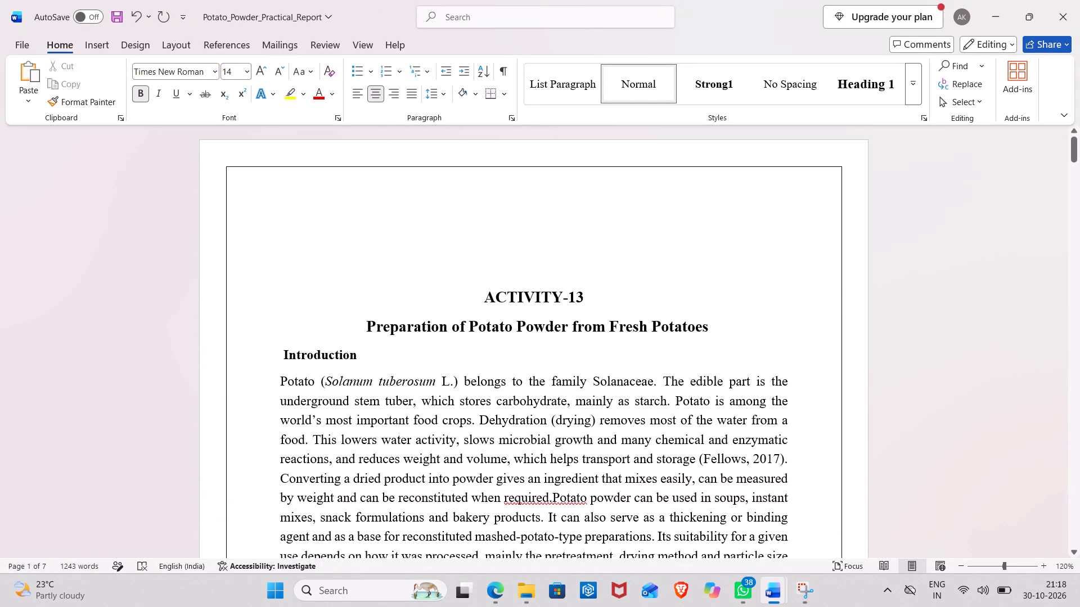
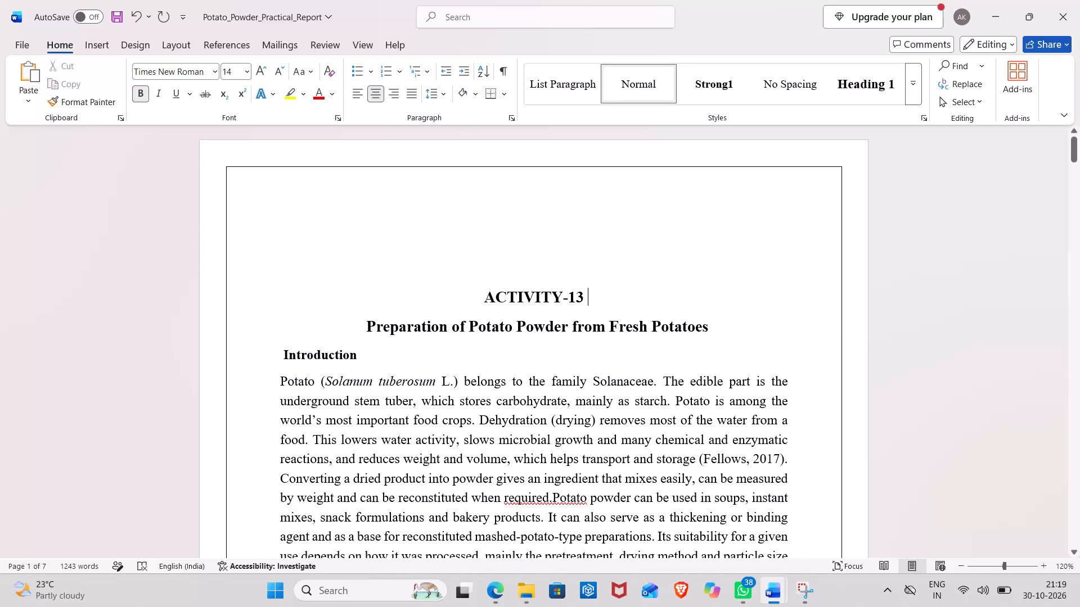
Review the potato powder report from the activity heading through the literature, tables, procedure, photos and sensory evaluation to the references.
{"action": "scroll", "coordinate": [692, 278], "scroll_direction": "down", "scroll_amount": 2}
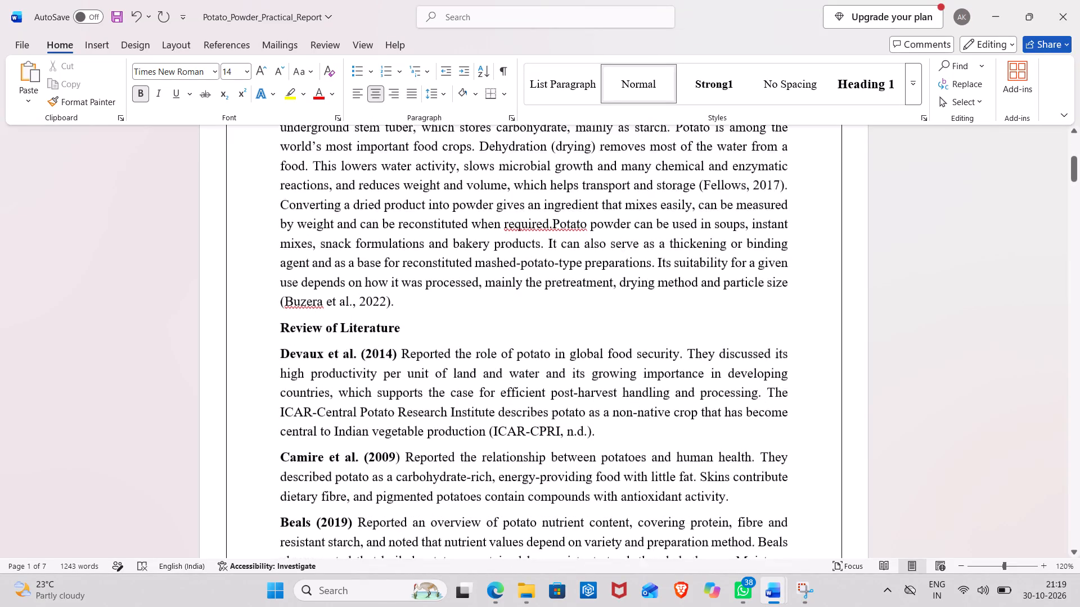
{"action": "scroll", "coordinate": [692, 278], "scroll_direction": "down", "scroll_amount": 2}
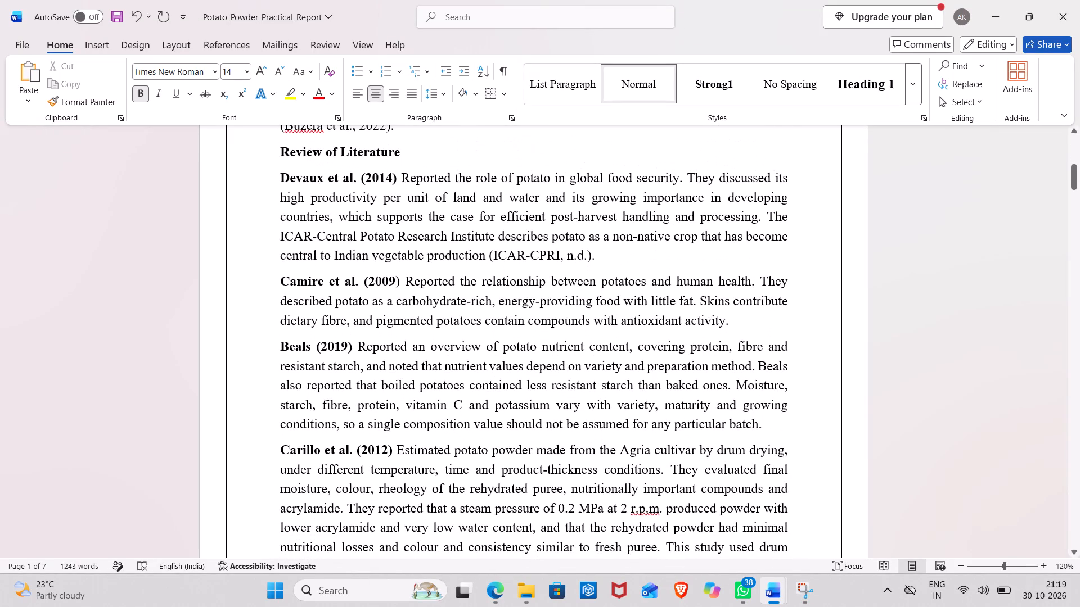
{"action": "scroll", "coordinate": [692, 278], "scroll_direction": "down", "scroll_amount": 5}
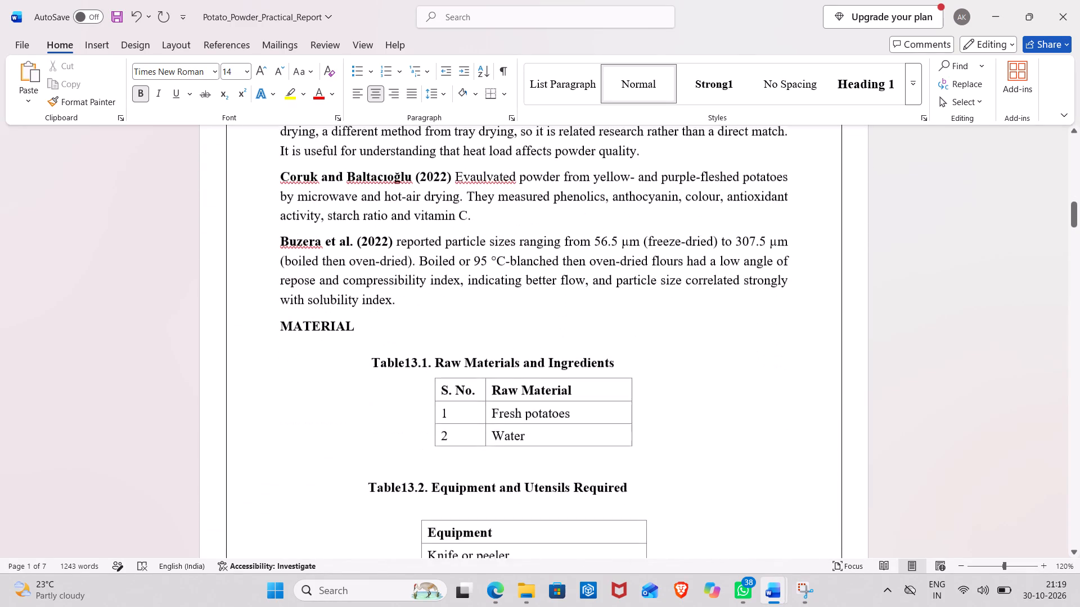
{"action": "scroll", "coordinate": [692, 278], "scroll_direction": "down", "scroll_amount": 6}
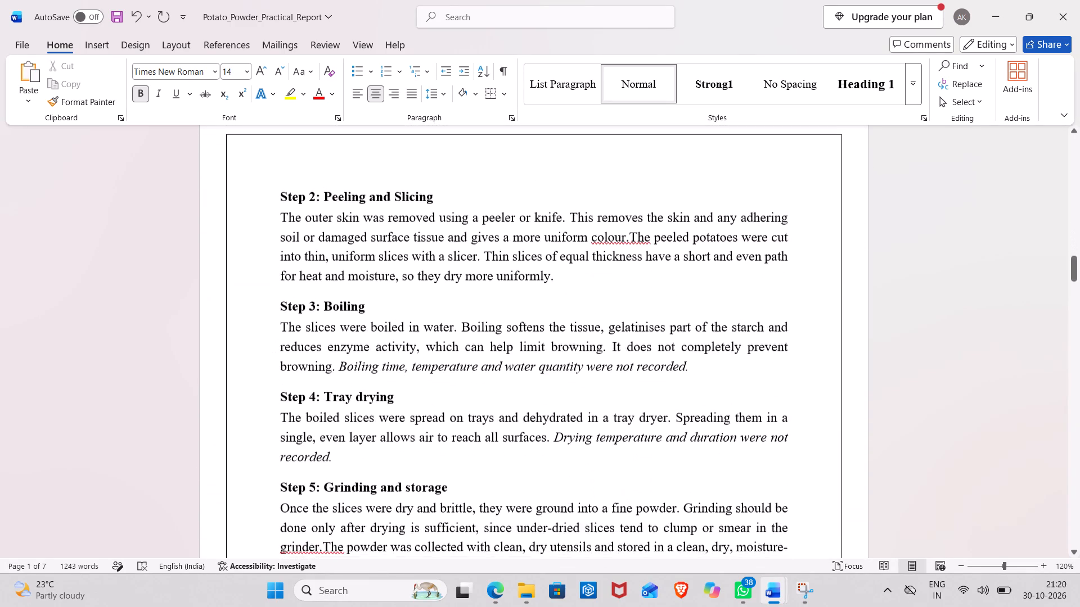
{"action": "scroll", "coordinate": [692, 278], "scroll_direction": "down", "scroll_amount": 5}
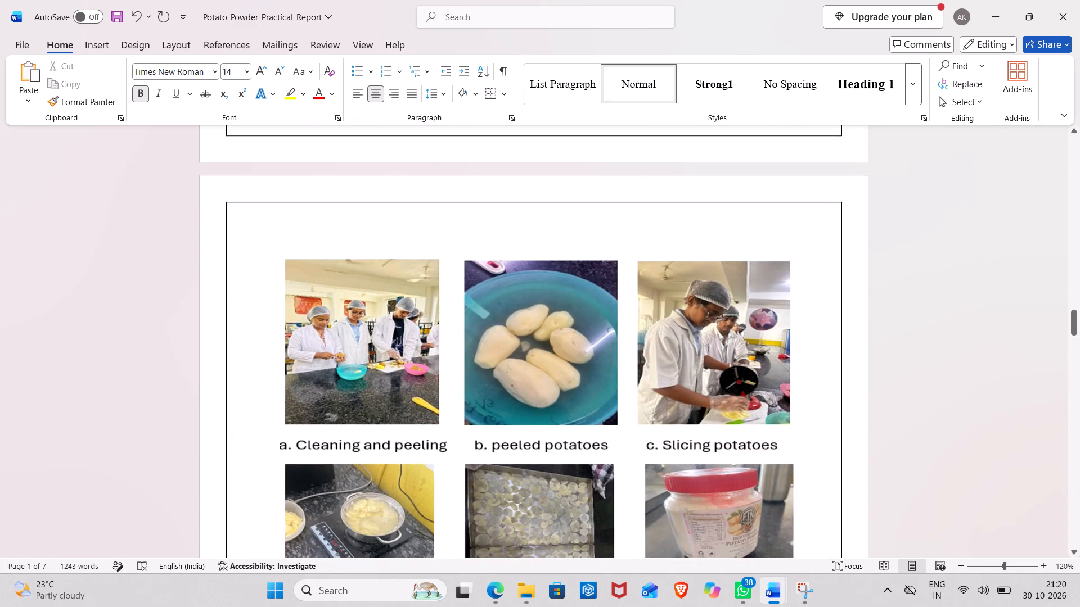
{"action": "scroll", "coordinate": [692, 278], "scroll_direction": "down", "scroll_amount": 7}
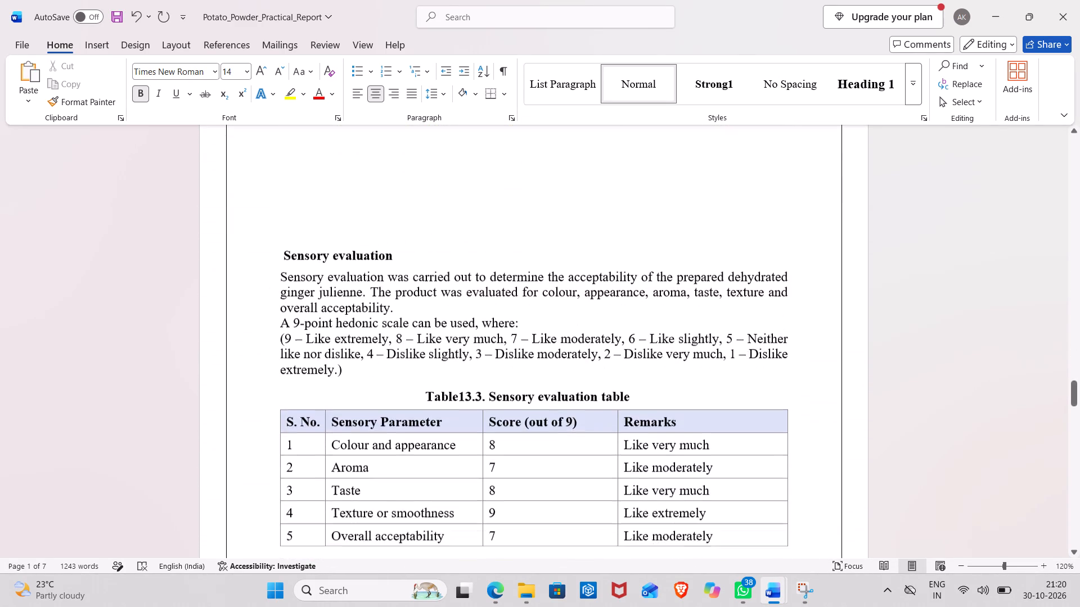
{"action": "scroll", "coordinate": [692, 278], "scroll_direction": "down", "scroll_amount": 10}
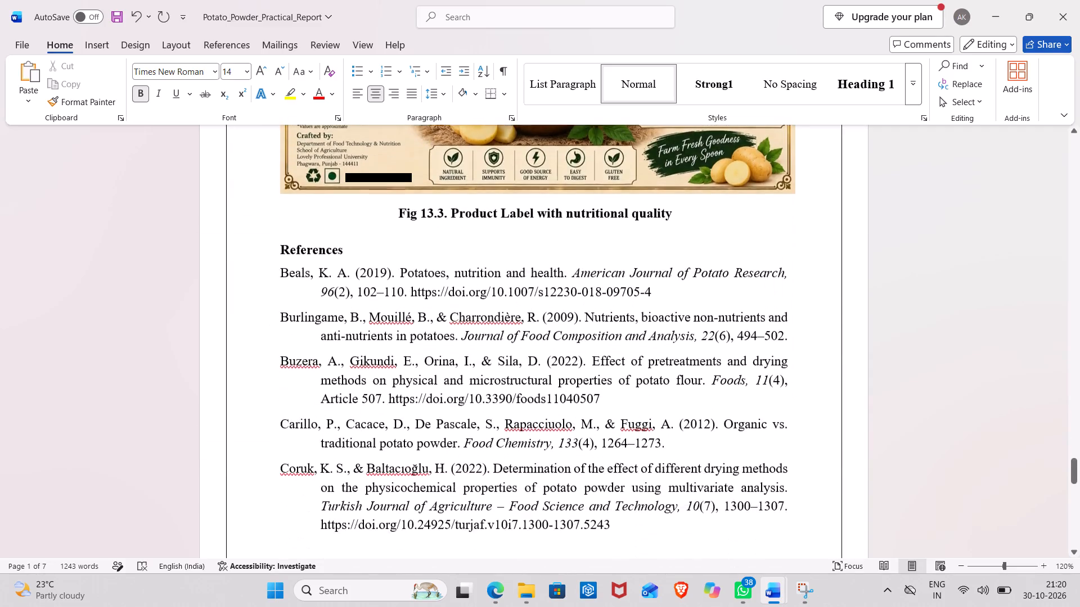
{"action": "scroll", "coordinate": [692, 278], "scroll_direction": "down", "scroll_amount": 1}
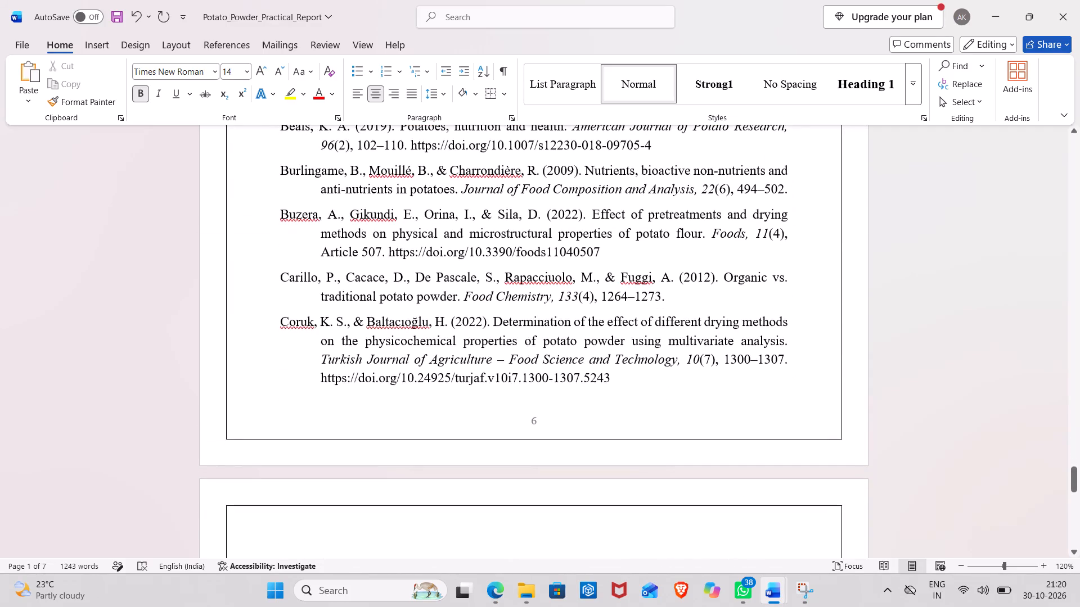
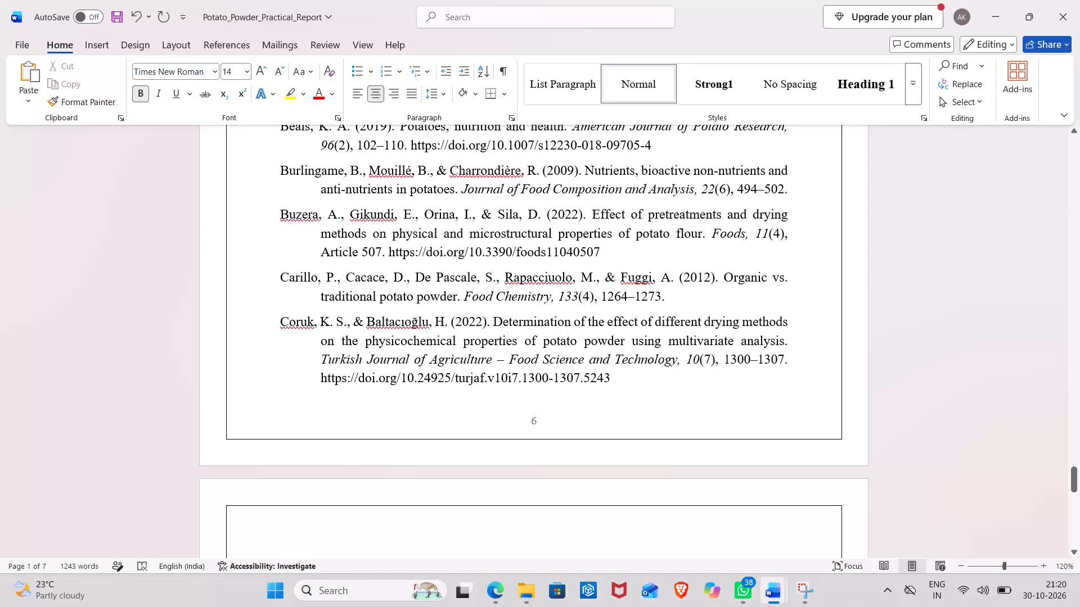
Examine the potato powder report's reference list and the QR code figure on the last page.
{"action": "scroll", "coordinate": [638, 323], "scroll_direction": "up", "scroll_amount": 1}
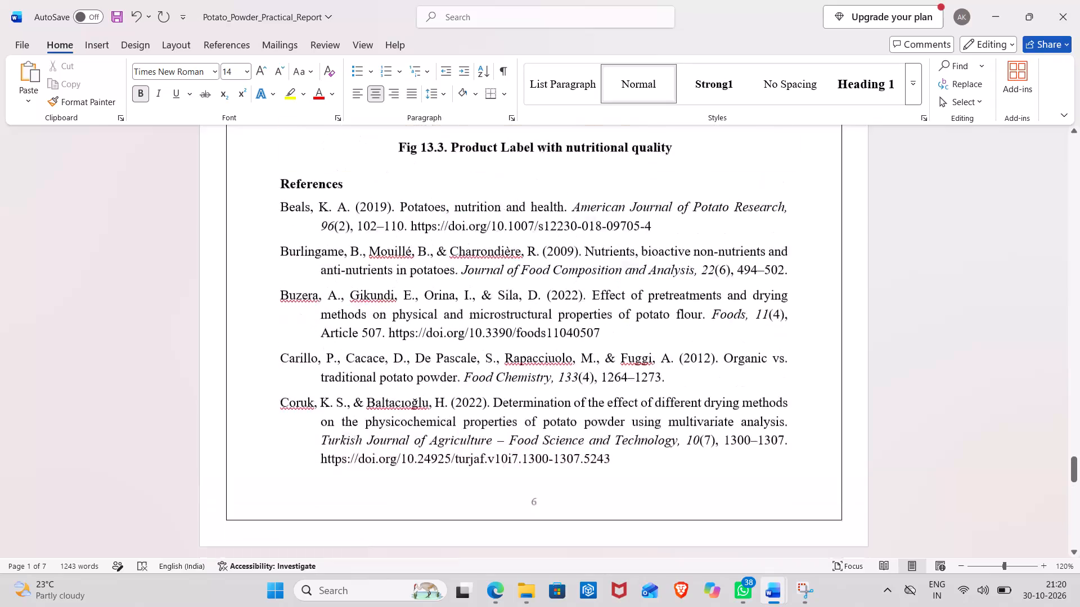
{"action": "scroll", "coordinate": [638, 323], "scroll_direction": "up", "scroll_amount": 1}
{"action": "scroll", "coordinate": [638, 323], "scroll_direction": "down", "scroll_amount": 6}
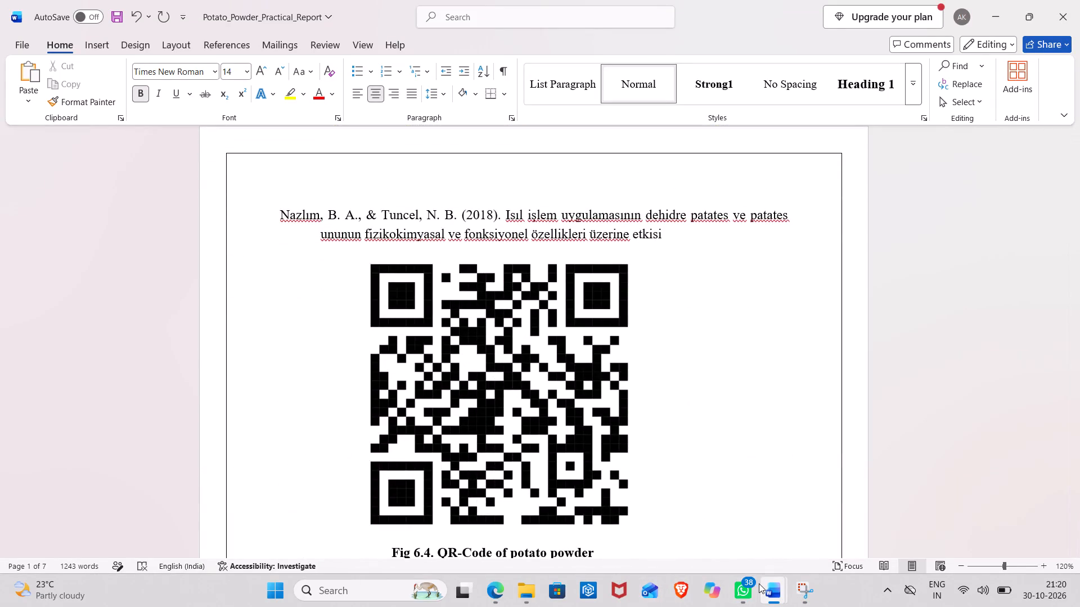
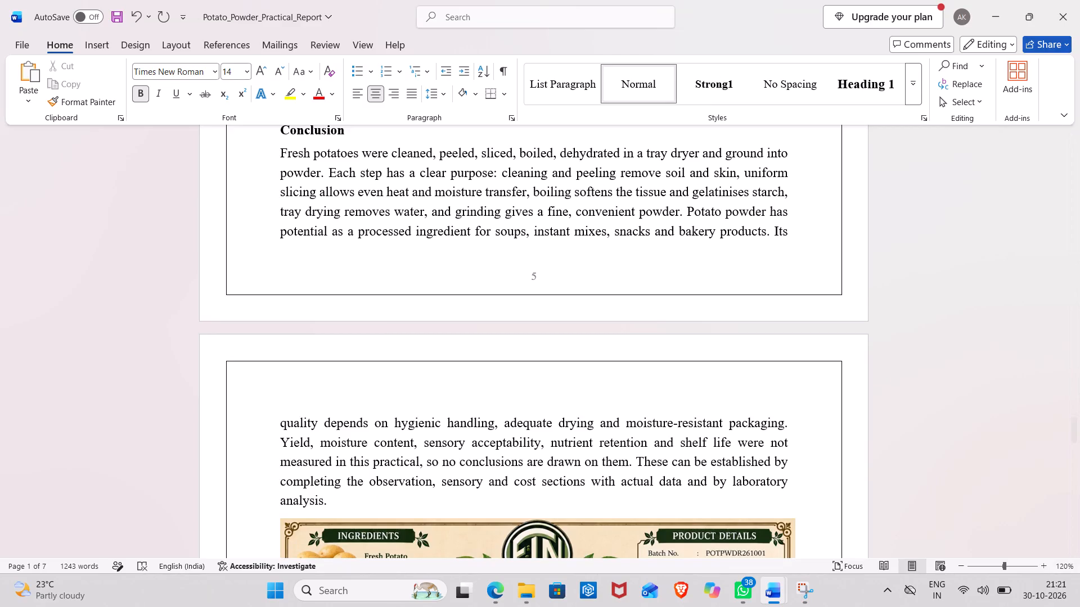
Review the closing pages of the potato powder report, from the conclusion and product label through the references to the QR code figure.
{"action": "scroll", "coordinate": [667, 219], "scroll_direction": "down", "scroll_amount": 2}
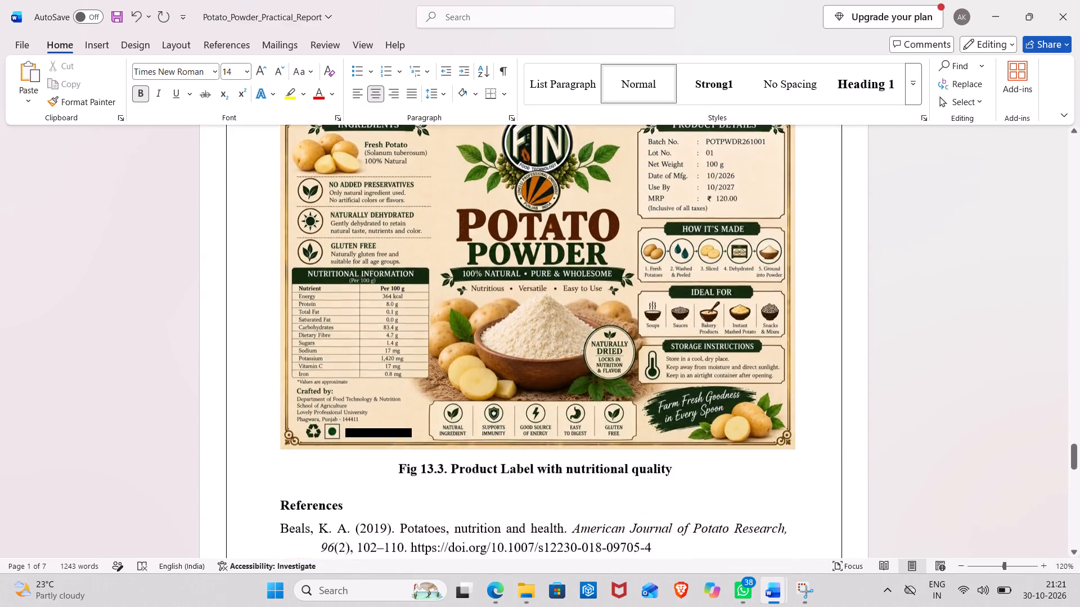
{"action": "scroll", "coordinate": [667, 219], "scroll_direction": "down", "scroll_amount": 5}
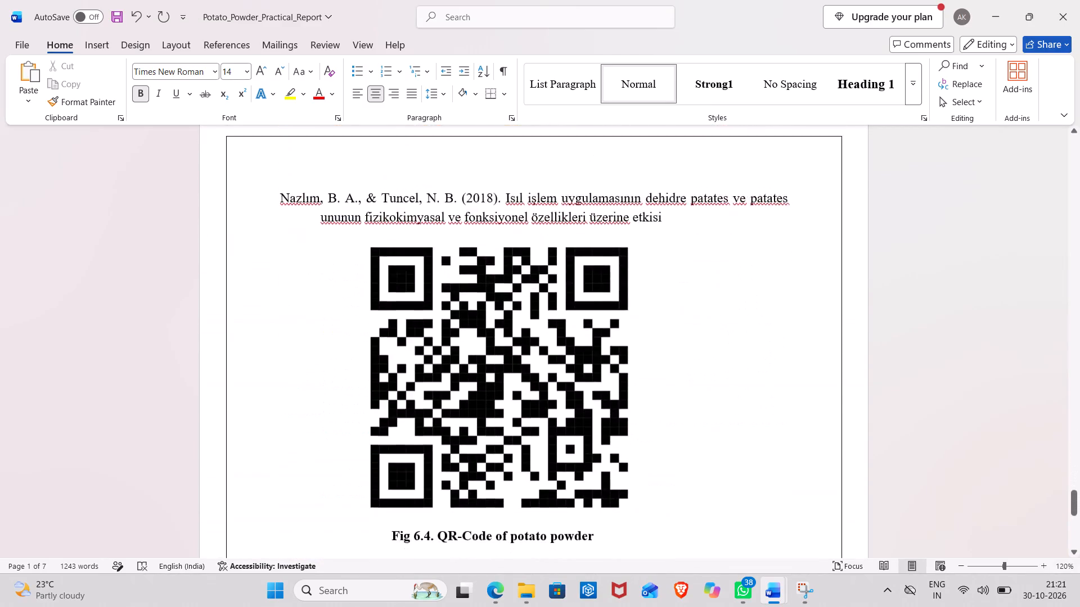
{"action": "scroll", "coordinate": [667, 219], "scroll_direction": "down", "scroll_amount": 3}
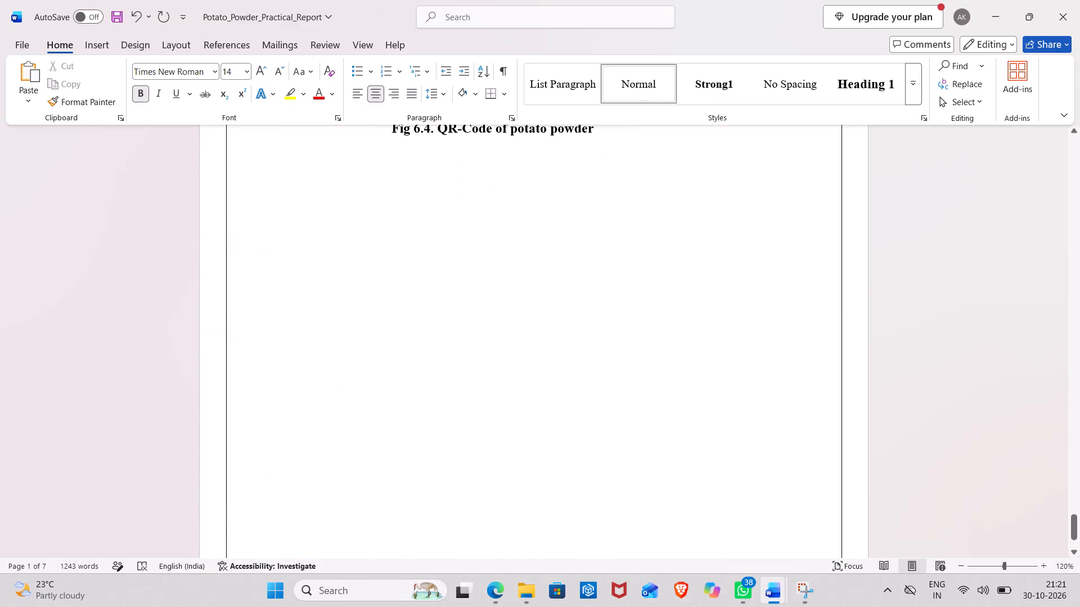
{"action": "scroll", "coordinate": [374, 327], "scroll_direction": "up", "scroll_amount": 13}
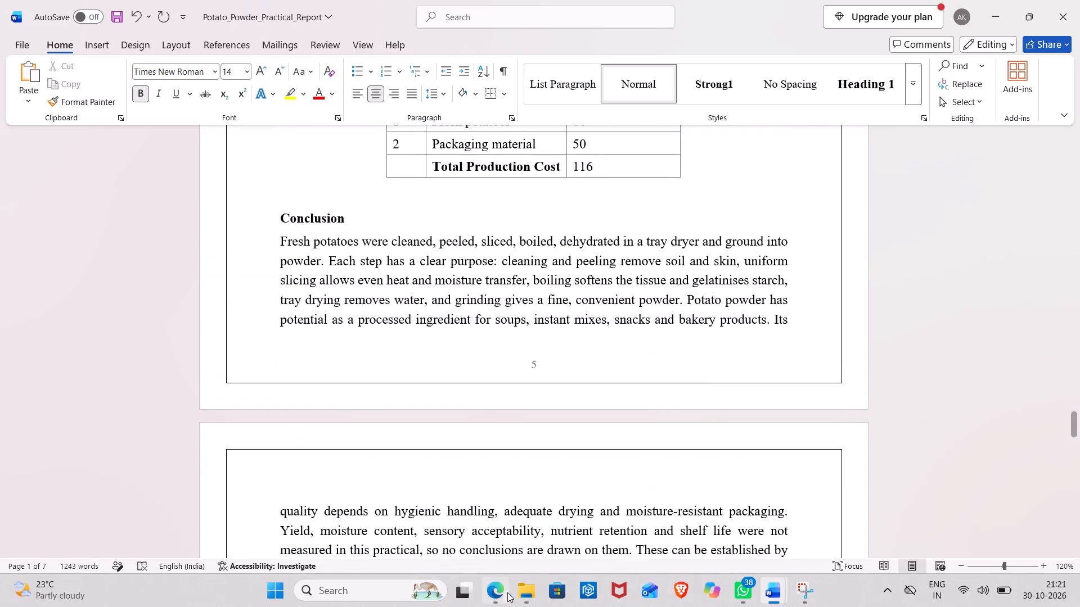
Switch to File Explorer and look through the recent files list for the practical report documents.
{"action": "left_click", "coordinate": [529, 599]}
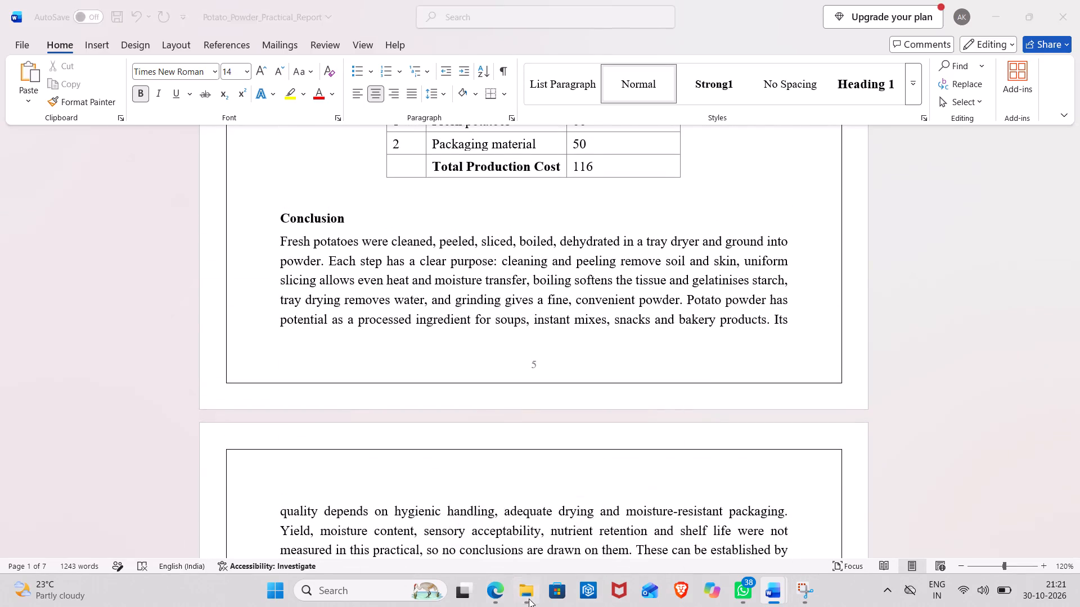
{"action": "scroll", "coordinate": [483, 382], "scroll_direction": "down", "scroll_amount": 3}
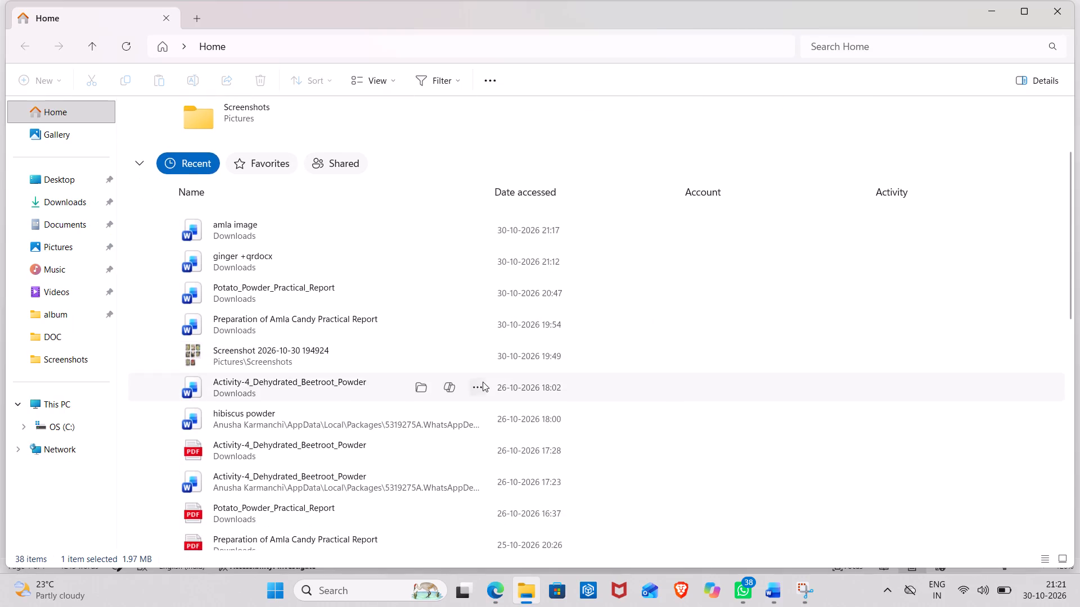
{"action": "scroll", "coordinate": [483, 382], "scroll_direction": "down", "scroll_amount": 2}
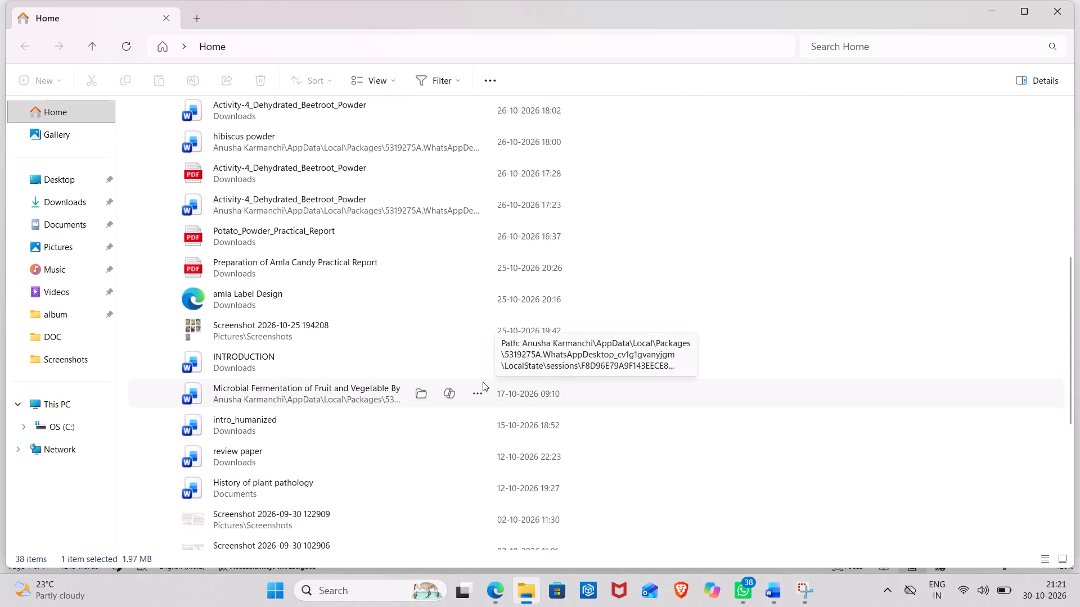
{"action": "scroll", "coordinate": [483, 382], "scroll_direction": "down", "scroll_amount": 2}
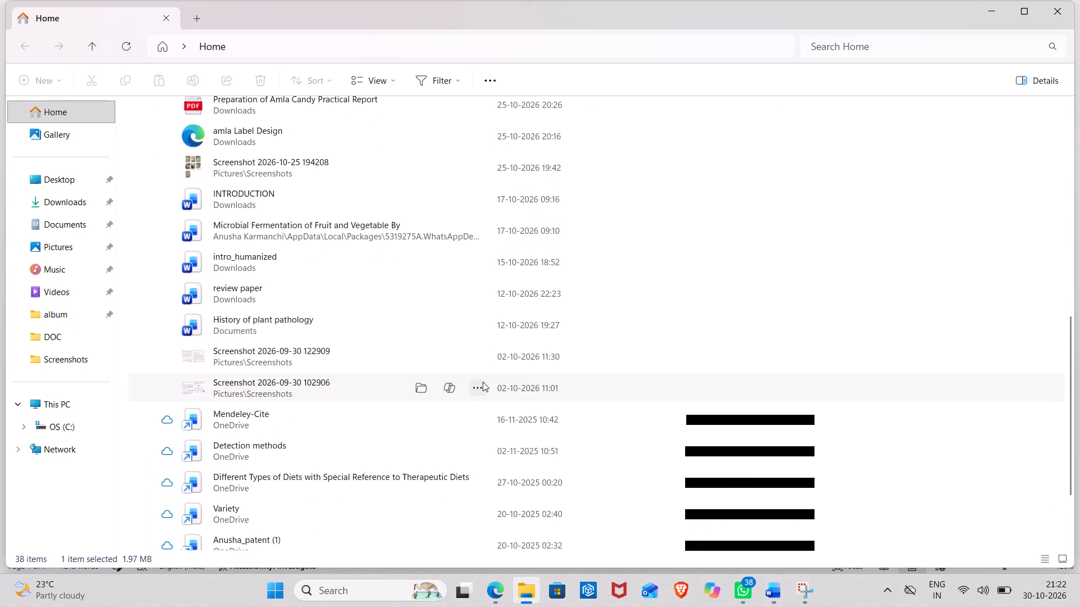
{"action": "scroll", "coordinate": [483, 382], "scroll_direction": "down", "scroll_amount": 3}
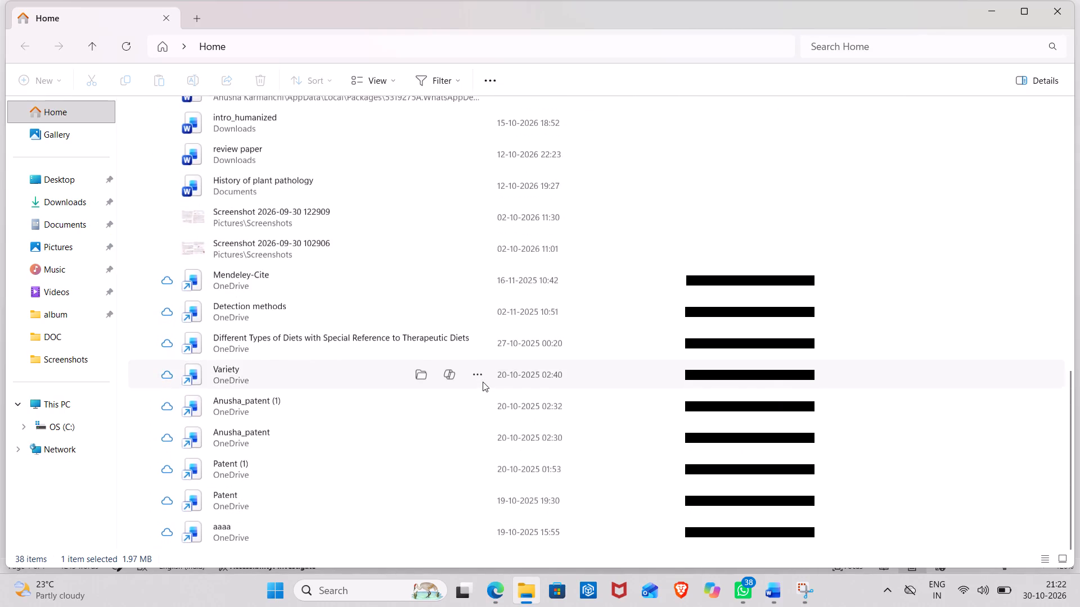
{"action": "scroll", "coordinate": [483, 382], "scroll_direction": "down", "scroll_amount": 2}
{"action": "scroll", "coordinate": [483, 382], "scroll_direction": "up", "scroll_amount": 9}
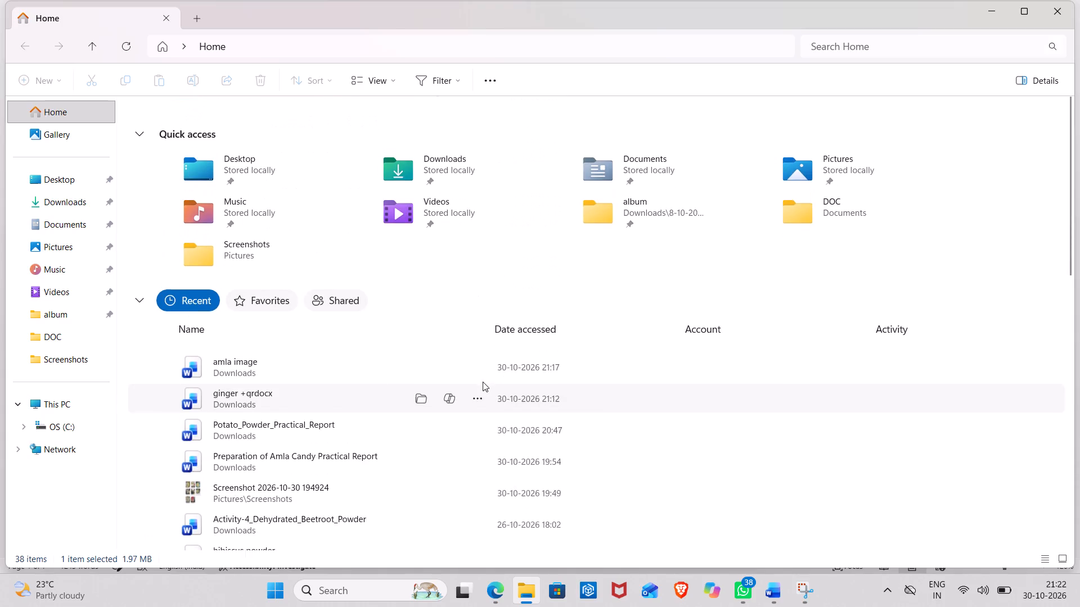
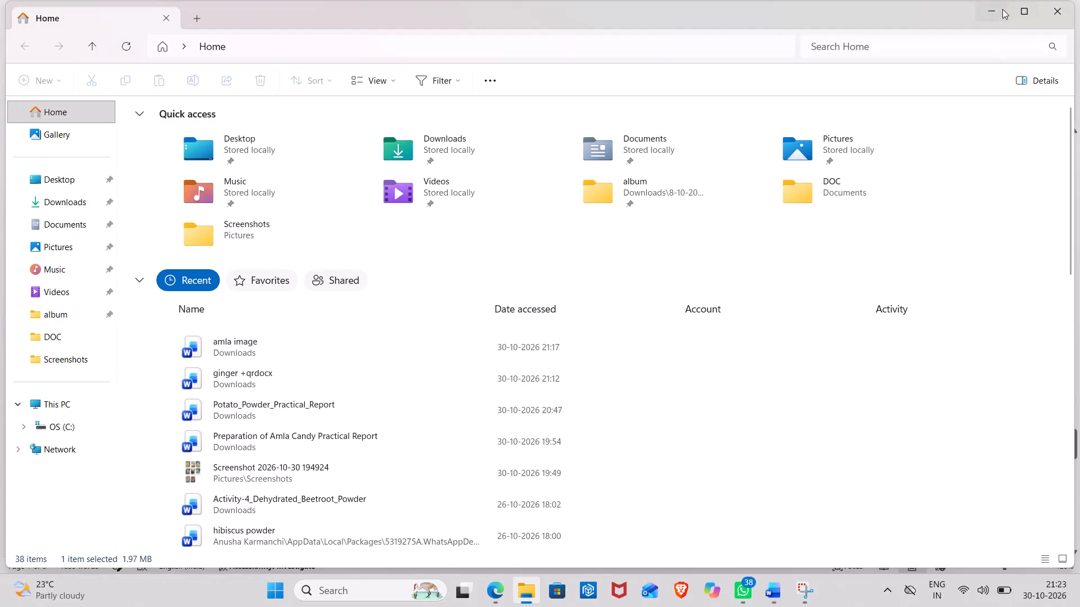
In the amla candy report, move the QR code image from after the references to a new line below the Fig 12.2 caption.
{"action": "left_click", "coordinate": [1002, 9]}
{"action": "scroll", "coordinate": [598, 288], "scroll_direction": "up", "scroll_amount": 2}
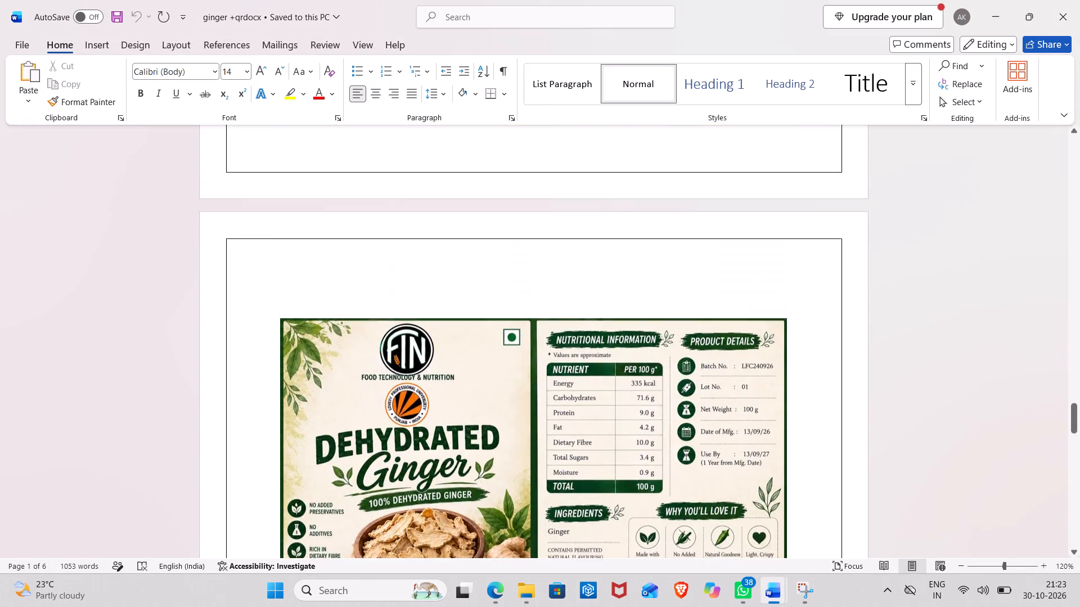
{"action": "scroll", "coordinate": [598, 288], "scroll_direction": "up", "scroll_amount": 1}
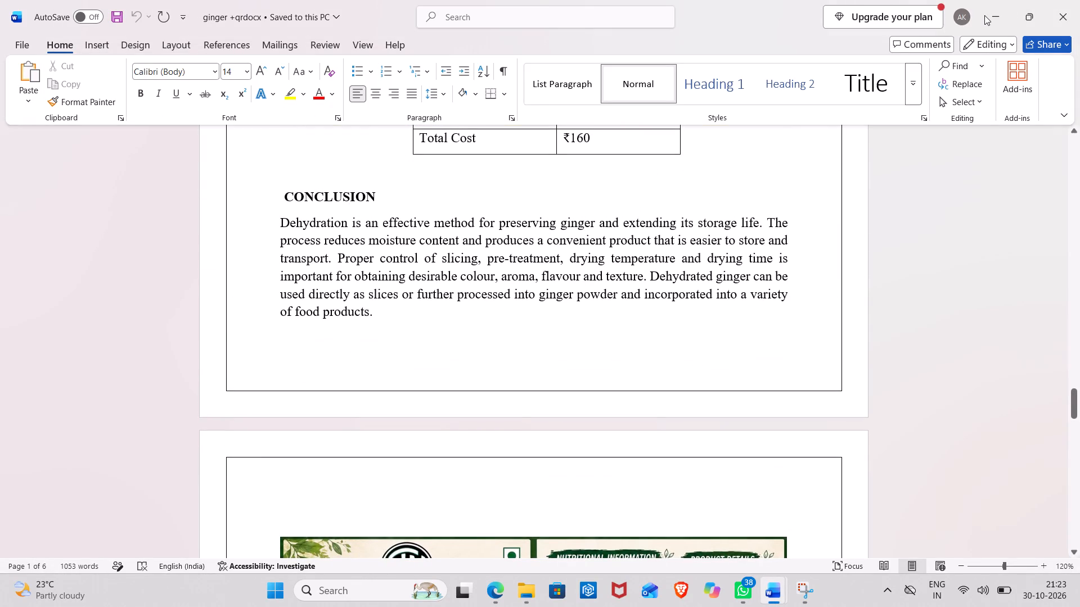
{"action": "left_click", "coordinate": [988, 15]}
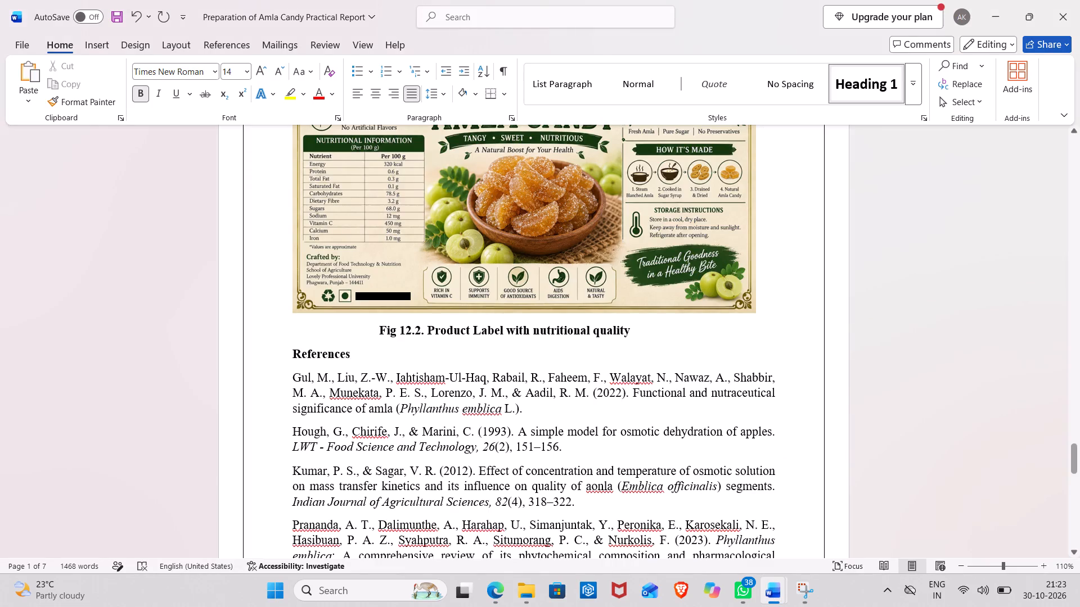
{"action": "scroll", "coordinate": [570, 395], "scroll_direction": "down", "scroll_amount": 5}
{"action": "left_click", "coordinate": [570, 395]}
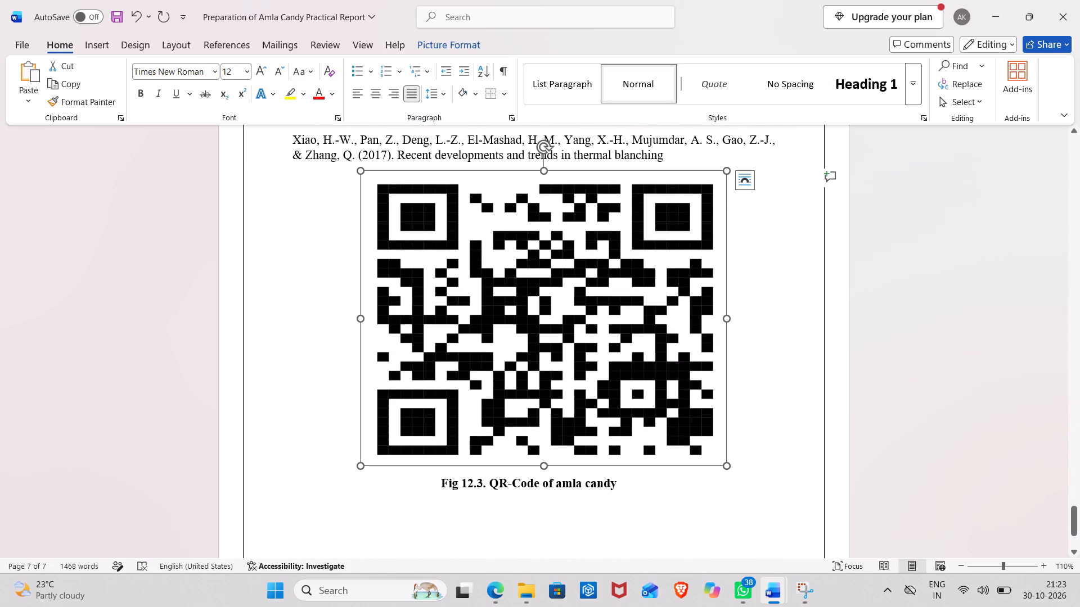
{"action": "key", "text": "ctrl+x"}
{"action": "scroll", "coordinate": [570, 395], "scroll_direction": "up", "scroll_amount": 3}
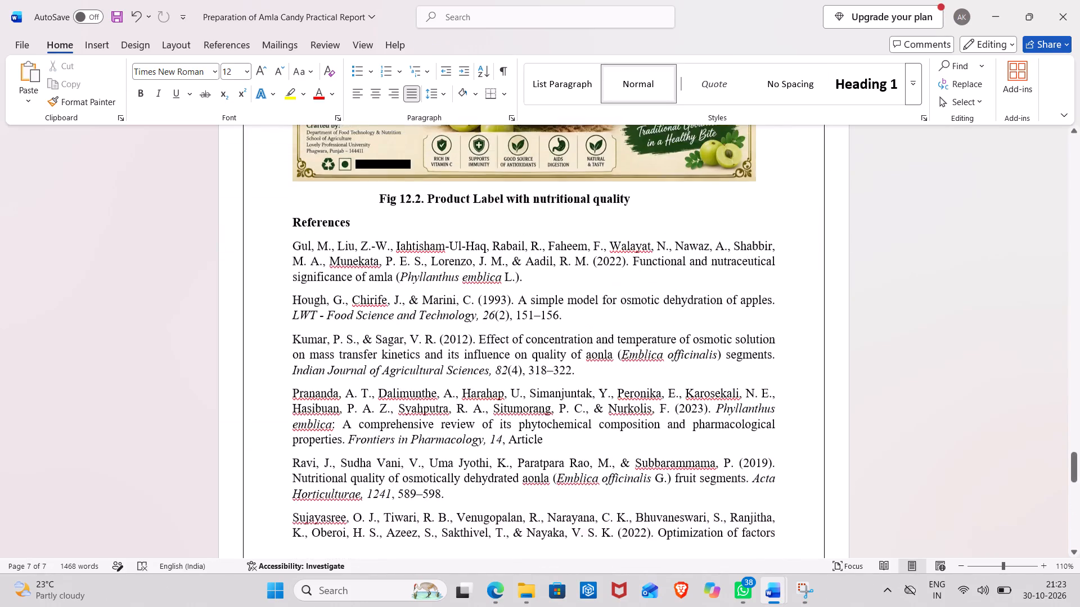
{"action": "scroll", "coordinate": [570, 395], "scroll_direction": "up", "scroll_amount": 1}
{"action": "left_click", "coordinate": [651, 235]}
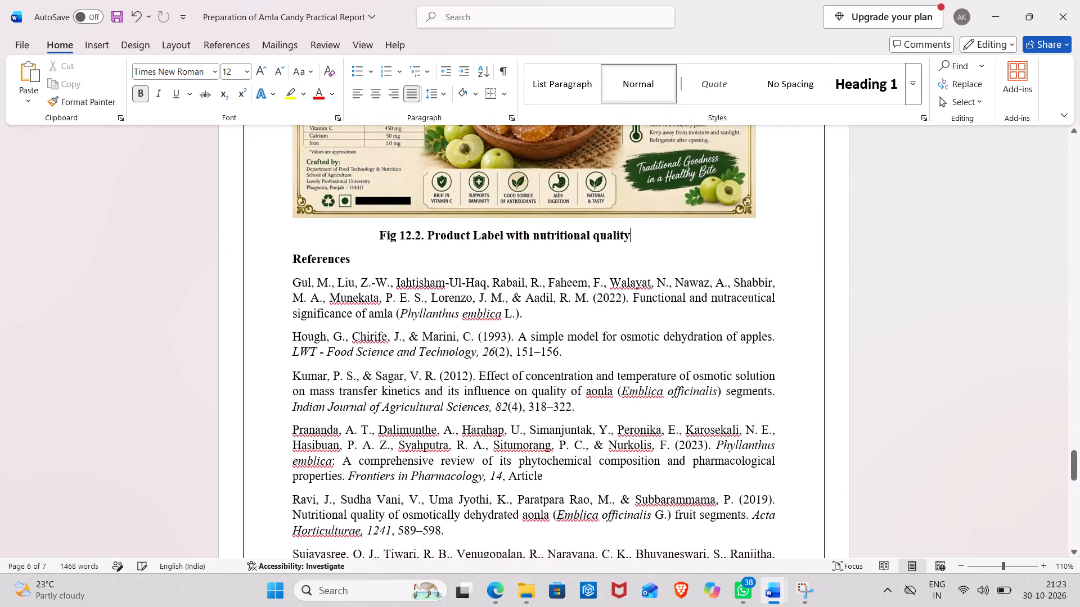
{"action": "left_click", "coordinate": [651, 235]}
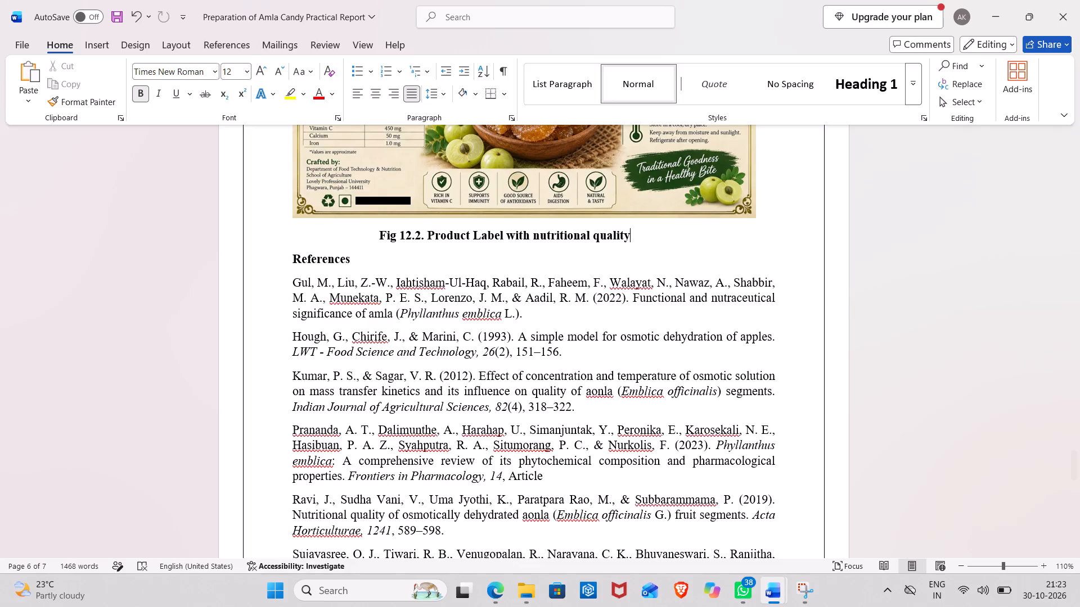
{"action": "key", "text": "Return"}
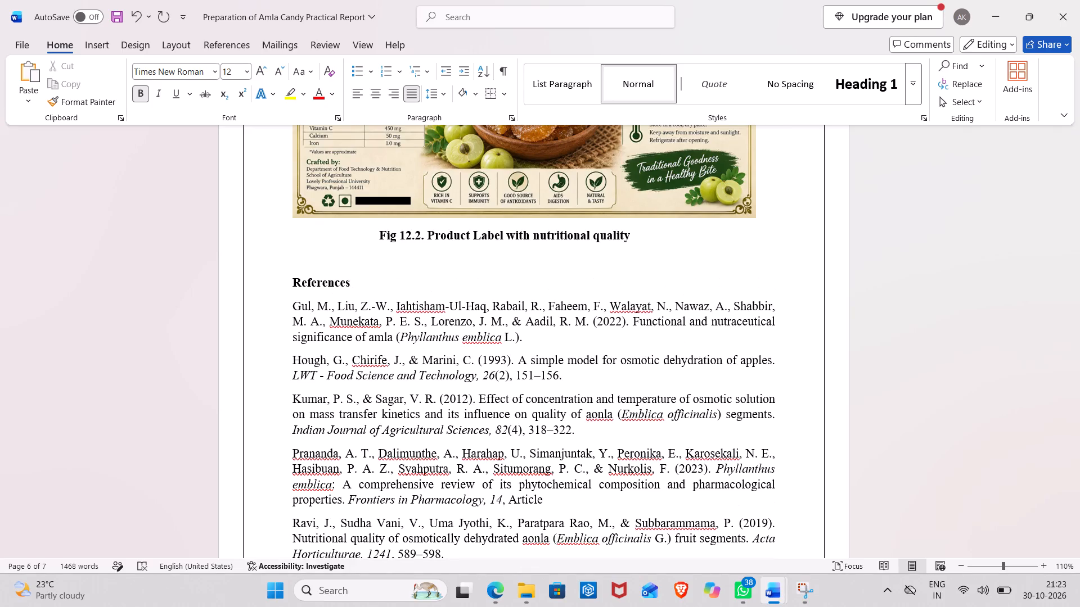
{"action": "key", "text": "ctrl+v"}
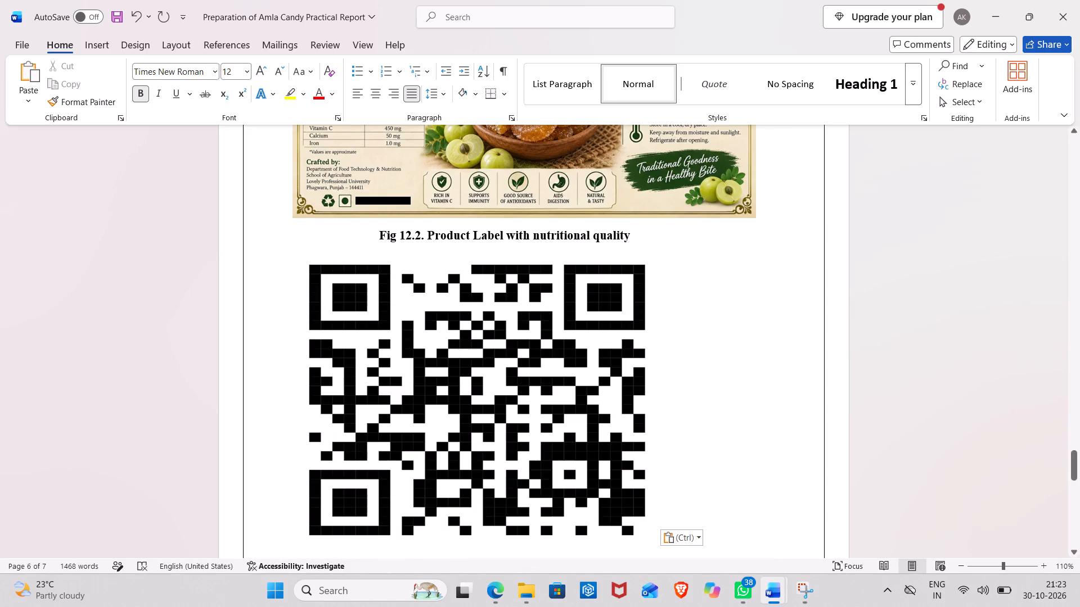
Indent the moved QR code image with 17 leading spaces so it sits roughly centred on the page.
{"action": "left_click", "coordinate": [300, 528]}
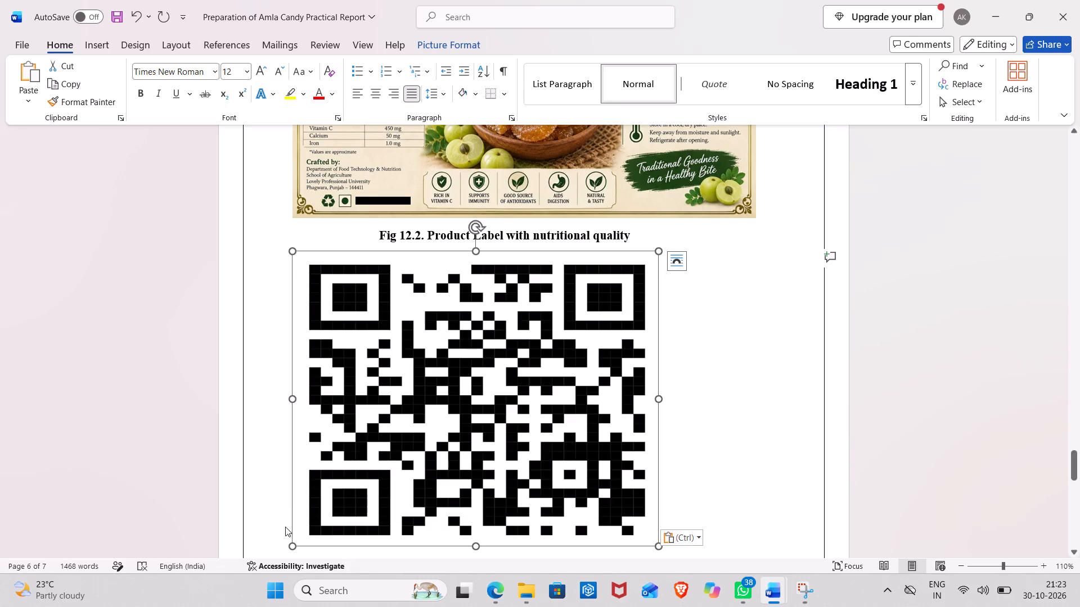
{"action": "left_click", "coordinate": [286, 528]}
{"action": "key", "text": "space"}
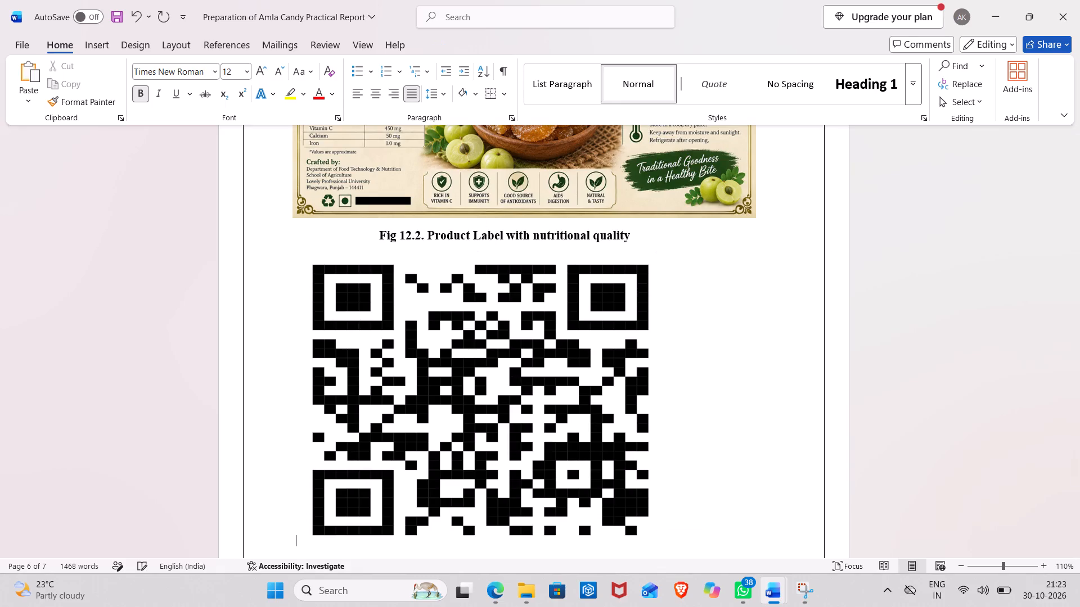
{"action": "key", "text": "space"}
{"action": "key", "text": "space"}
{"action": "key", "text": "space"}
{"action": "key", "text": "space"}
{"action": "key", "text": "space"}
{"action": "key", "text": "space"}
{"action": "key", "text": "space"}
{"action": "key", "text": "space"}
{"action": "key", "text": "space"}
{"action": "key", "text": "space"}
{"action": "key", "text": "space"}
{"action": "key", "text": "space"}
{"action": "key", "text": "space"}
{"action": "key", "text": "space"}
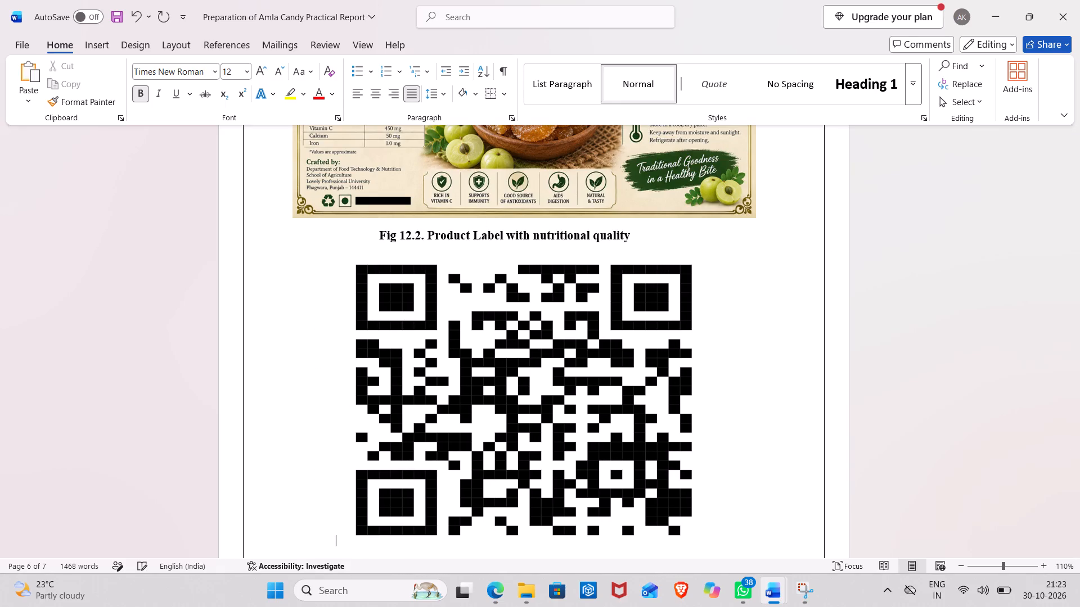
{"action": "key", "text": "space"}
{"action": "key", "text": "space"}
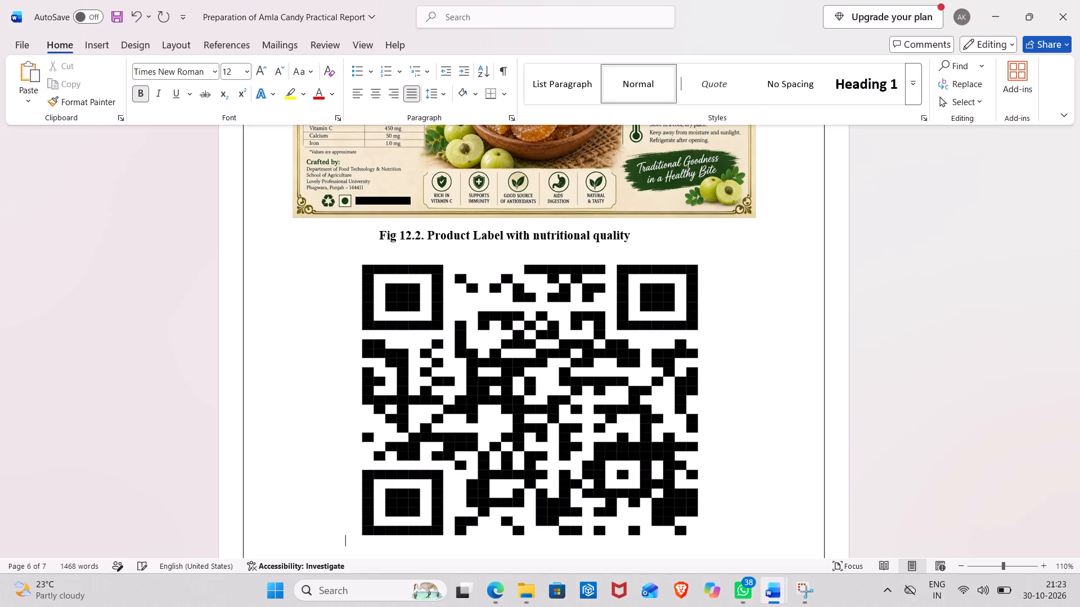
Shift the Fig 12.2 product label caption rightward with seven leading spaces to centre it under the label.
{"action": "left_click", "coordinate": [365, 236]}
{"action": "key", "text": "space"}
{"action": "key", "text": "space"}
{"action": "key", "text": "space"}
{"action": "key", "text": "space"}
{"action": "key", "text": "space"}
{"action": "key", "text": "space"}
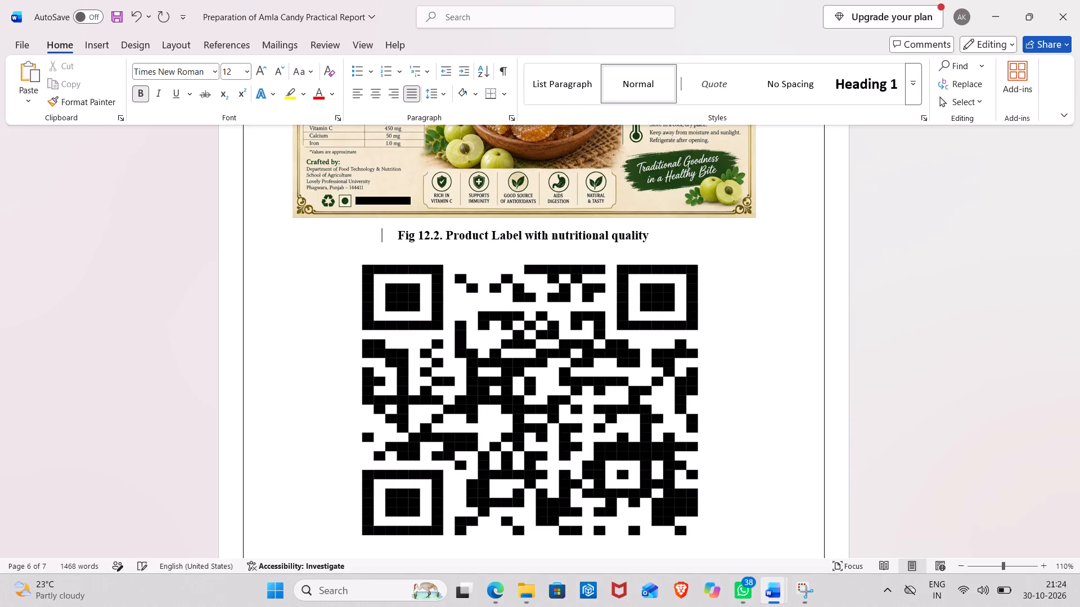
{"action": "key", "text": "space"}
Move the caption "Fig 12.3. QR-Code of amla candy" from the end of the report to a new line below the QR code.
{"action": "scroll", "coordinate": [365, 236], "scroll_direction": "down", "scroll_amount": 1}
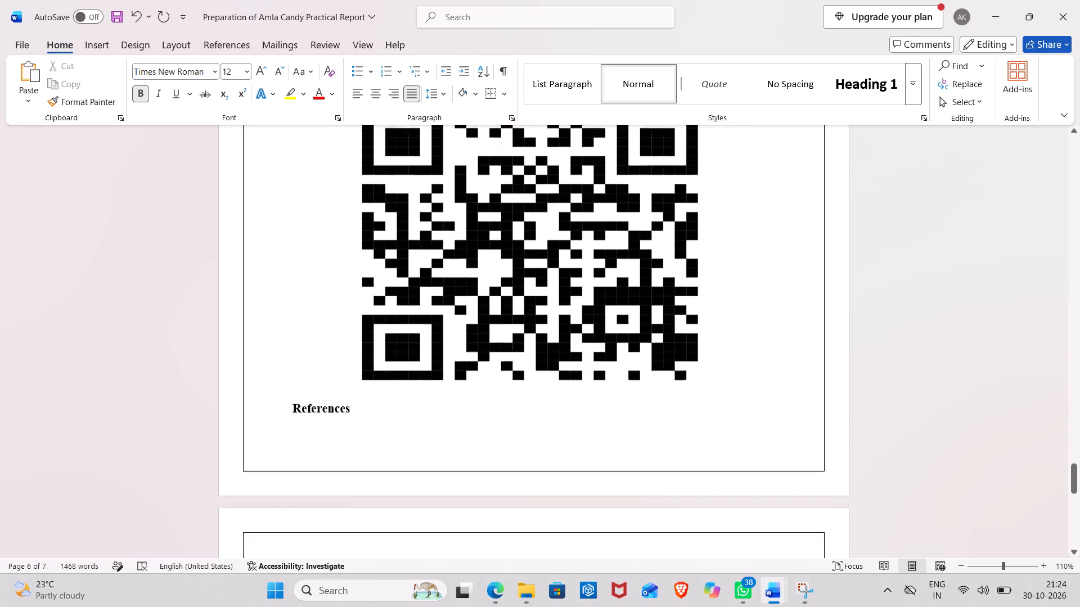
{"action": "scroll", "coordinate": [365, 236], "scroll_direction": "down", "scroll_amount": 1}
{"action": "scroll", "coordinate": [645, 340], "scroll_direction": "down", "scroll_amount": 2}
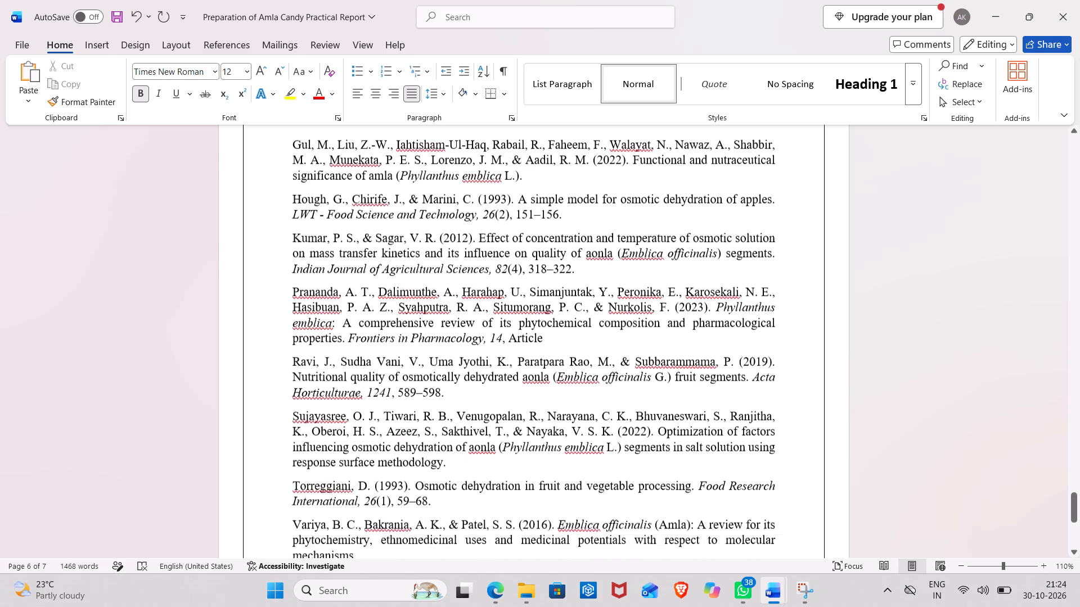
{"action": "scroll", "coordinate": [645, 340], "scroll_direction": "down", "scroll_amount": 2}
{"action": "left_click_drag", "start_coordinate": [632, 365], "coordinate": [511, 368]}
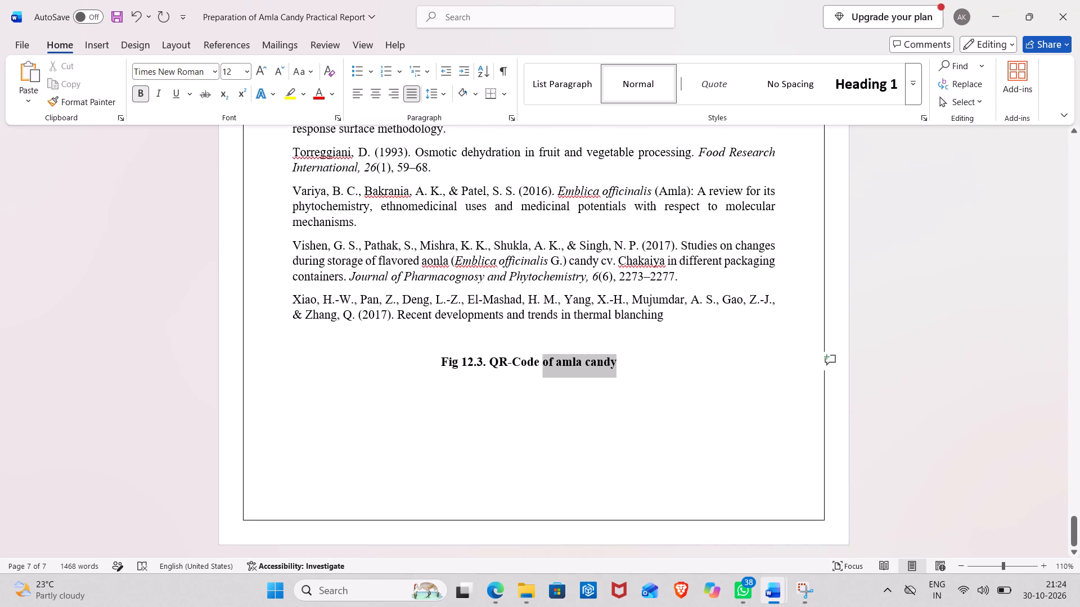
{"action": "left_click_drag", "start_coordinate": [511, 368], "coordinate": [430, 370]}
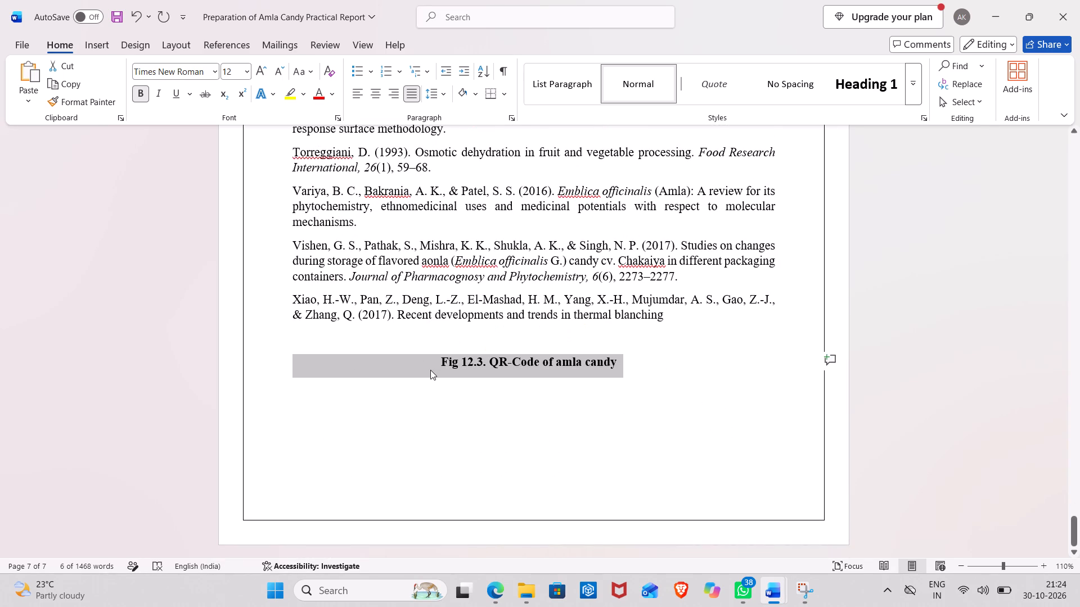
{"action": "key", "text": "ctrl+c"}
{"action": "key", "text": "ctrl+x"}
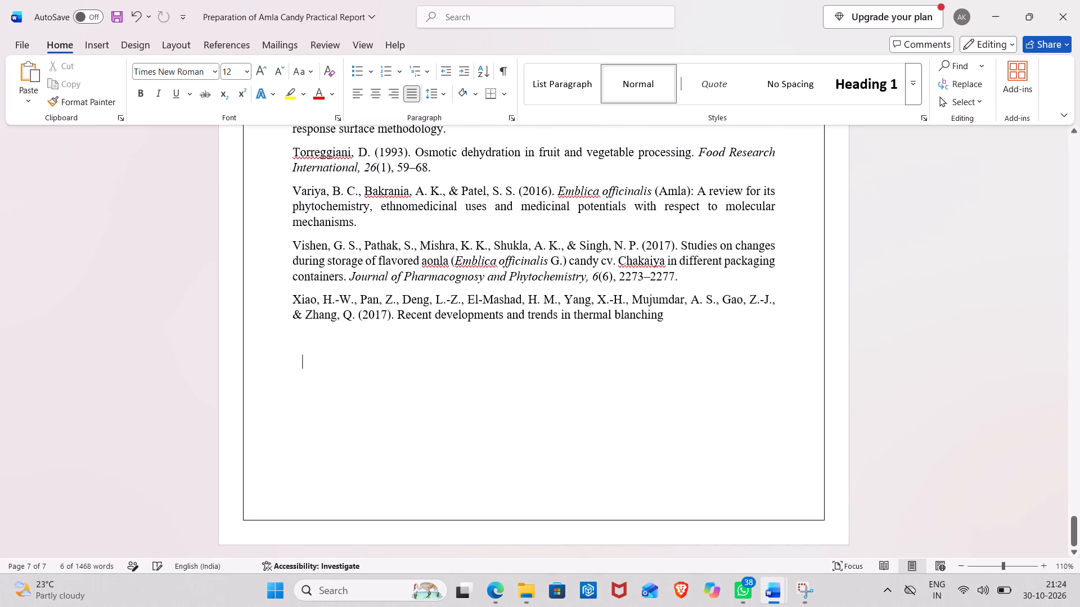
{"action": "scroll", "coordinate": [430, 370], "scroll_direction": "up", "scroll_amount": 5}
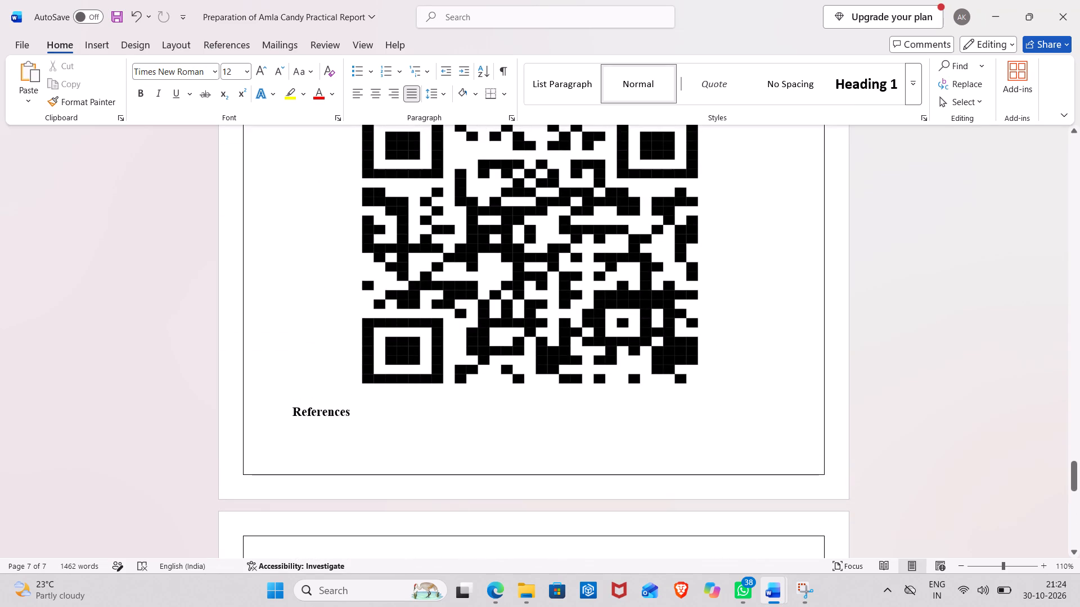
{"action": "left_click", "coordinate": [715, 383]}
{"action": "key", "text": "Return"}
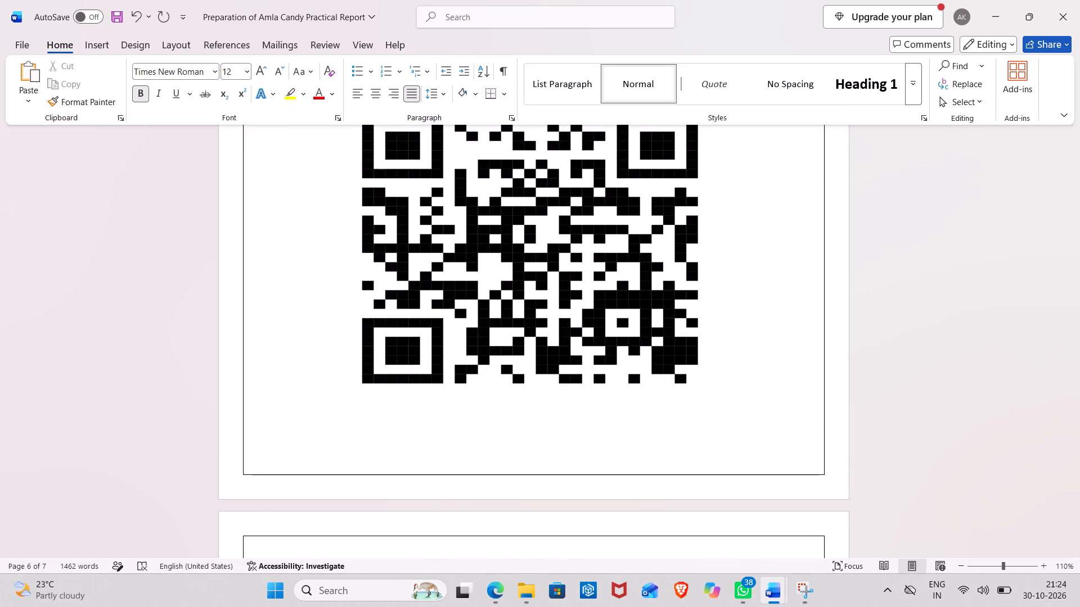
{"action": "key", "text": "ctrl+v"}
Check the amla candy report's layout from the end of the references back up to the Activity-12 title.
{"action": "scroll", "coordinate": [715, 383], "scroll_direction": "down", "scroll_amount": 2}
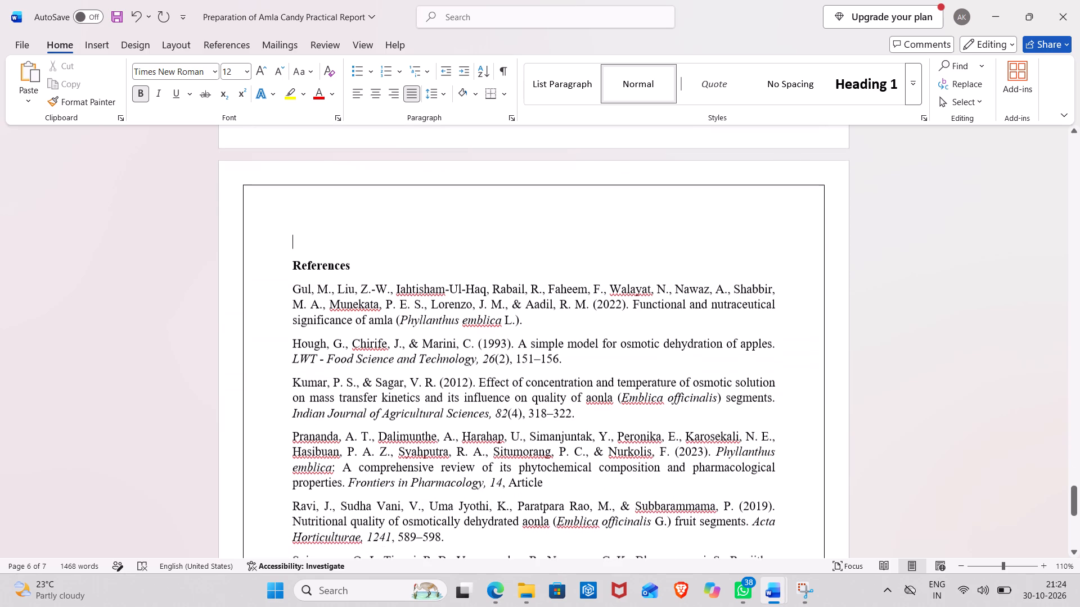
{"action": "scroll", "coordinate": [715, 383], "scroll_direction": "down", "scroll_amount": 4}
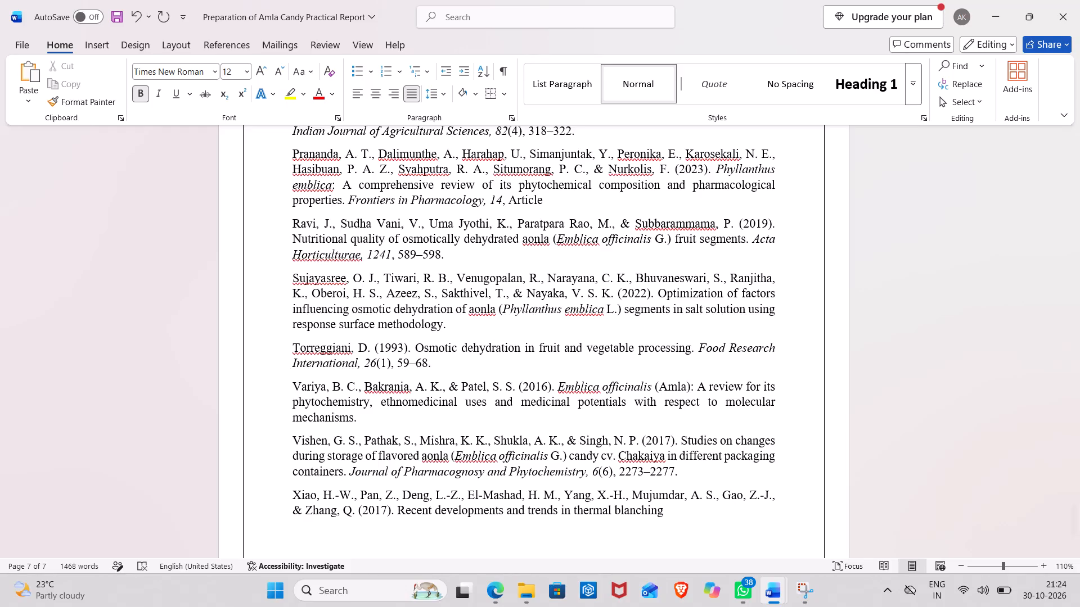
{"action": "scroll", "coordinate": [715, 383], "scroll_direction": "up", "scroll_amount": 7}
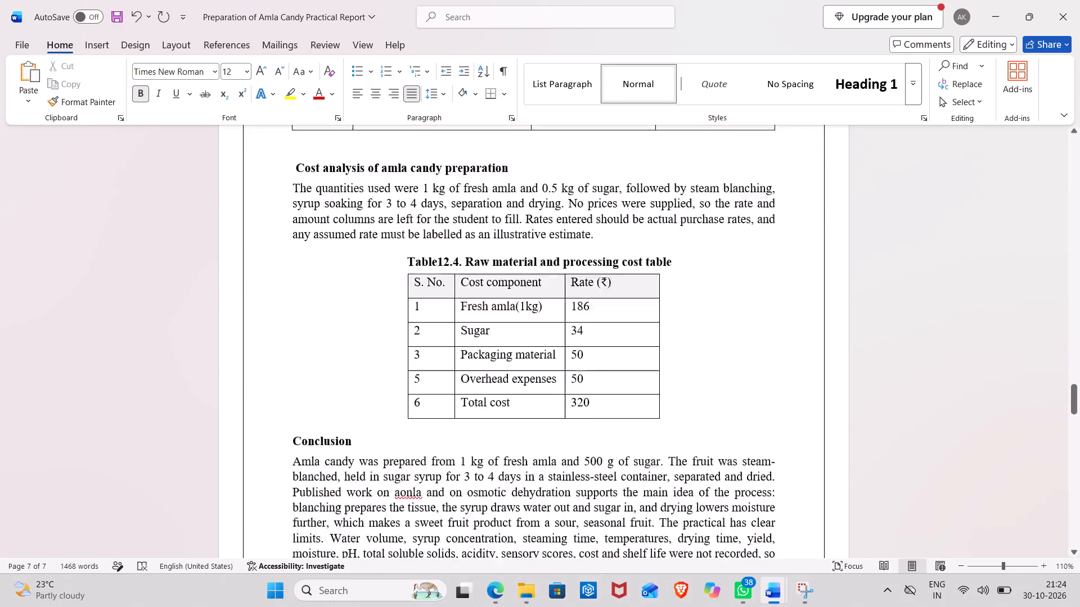
{"action": "scroll", "coordinate": [715, 383], "scroll_direction": "up", "scroll_amount": 8}
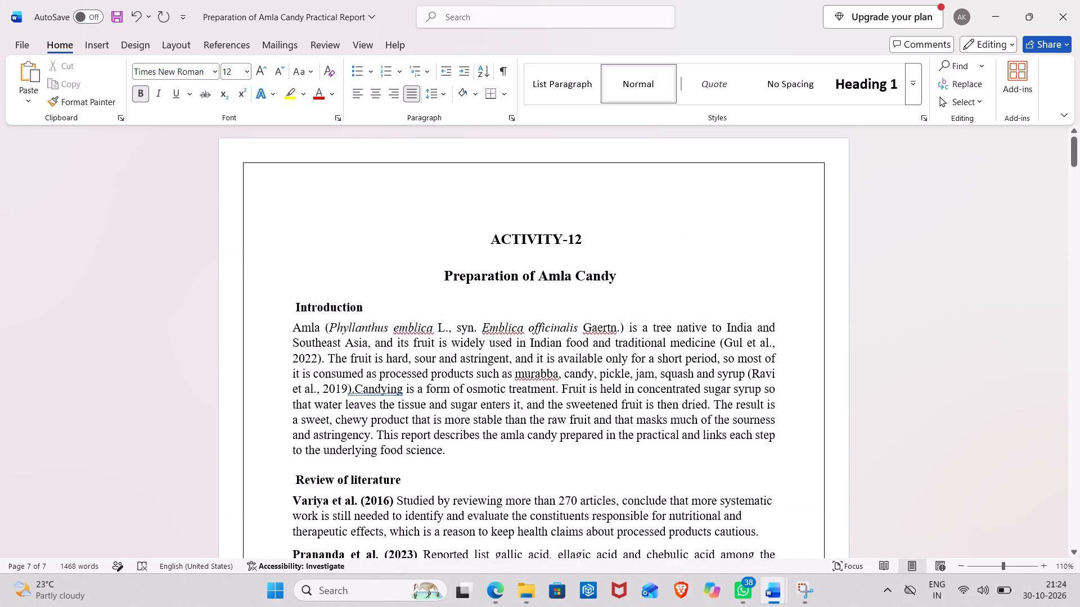
Save the amla candy report under its existing name.
{"action": "left_click", "coordinate": [25, 43]}
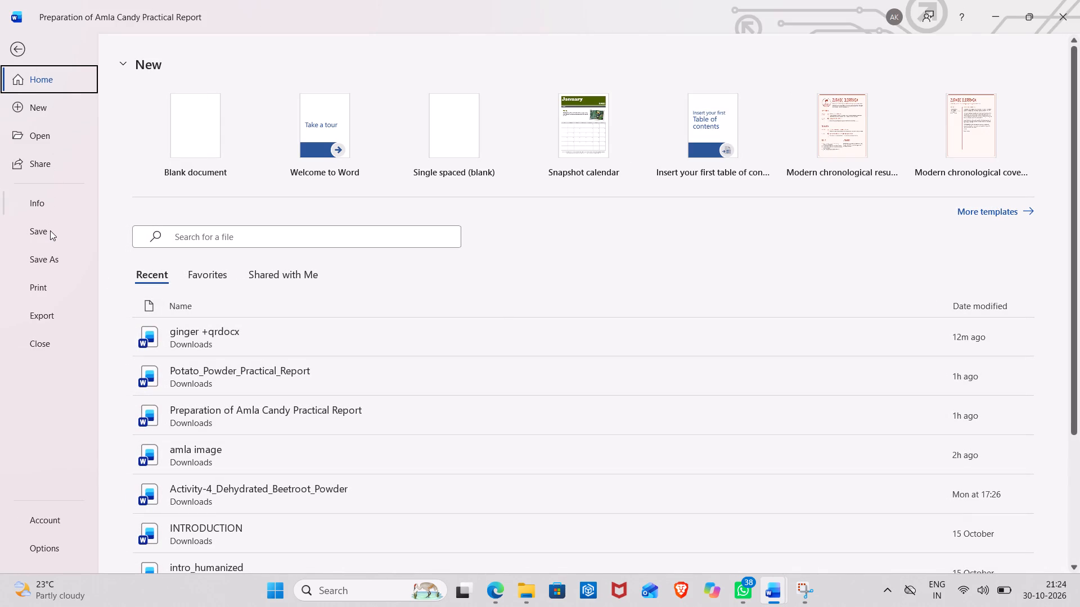
{"action": "left_click", "coordinate": [50, 231]}
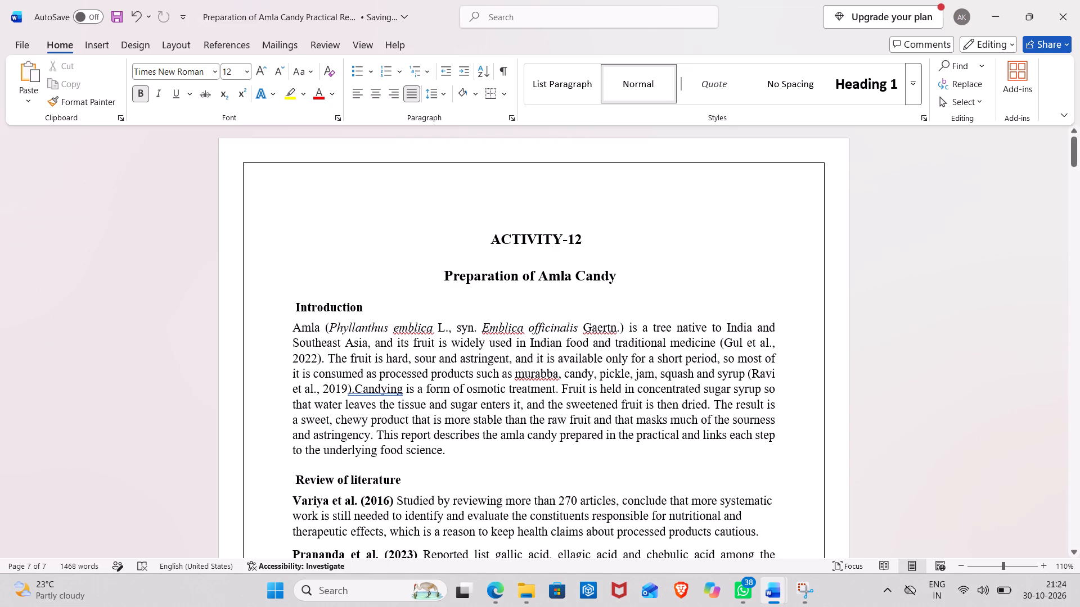
Look over the saved amla candy report from the introduction through the materials and equipment tables to the methodology.
{"action": "scroll", "coordinate": [280, 391], "scroll_direction": "down", "scroll_amount": 3}
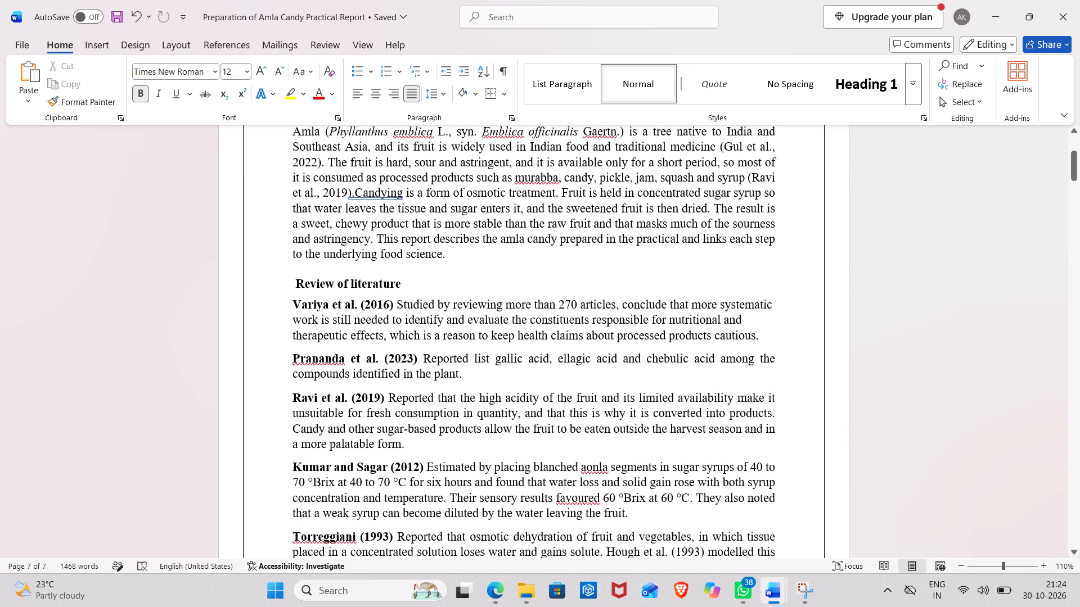
{"action": "scroll", "coordinate": [280, 391], "scroll_direction": "down", "scroll_amount": 5}
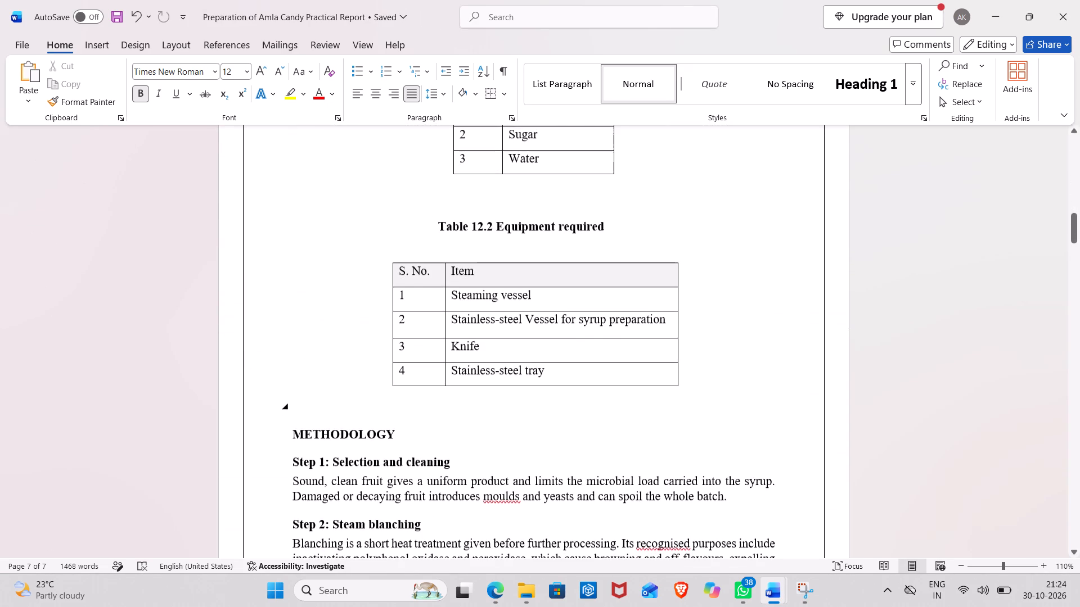
{"action": "scroll", "coordinate": [280, 391], "scroll_direction": "down", "scroll_amount": 2}
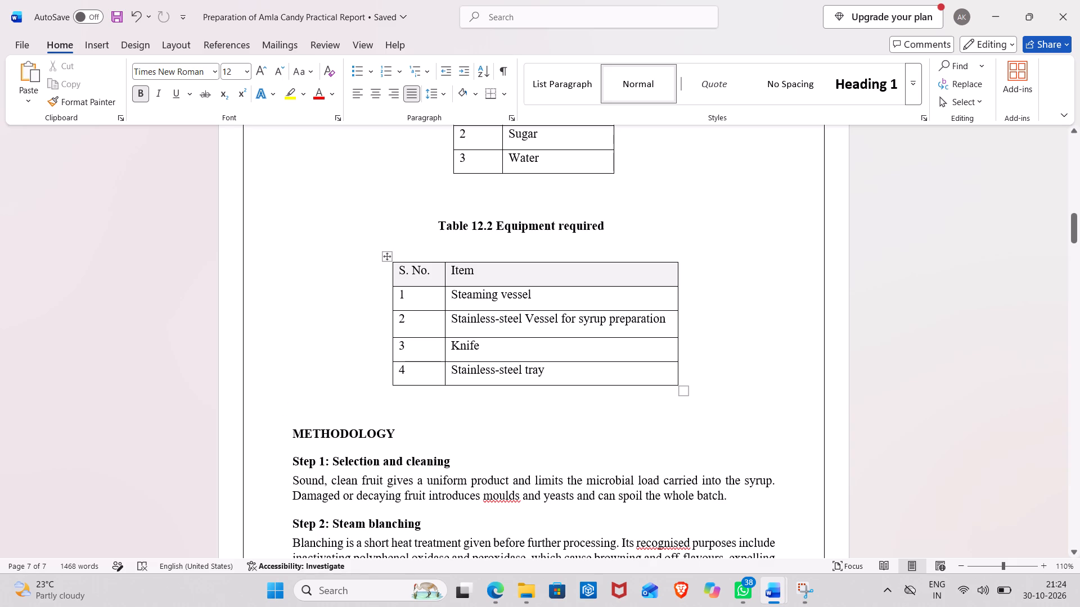
{"action": "scroll", "coordinate": [459, 347], "scroll_direction": "up", "scroll_amount": 7}
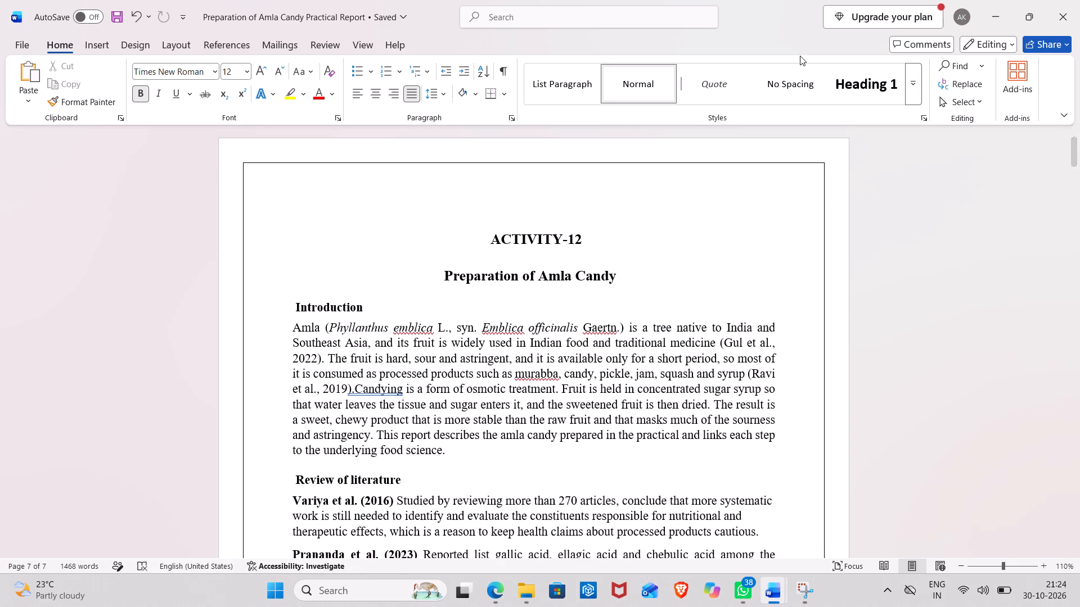
Close the amla candy report.
{"action": "left_click", "coordinate": [1066, 0]}
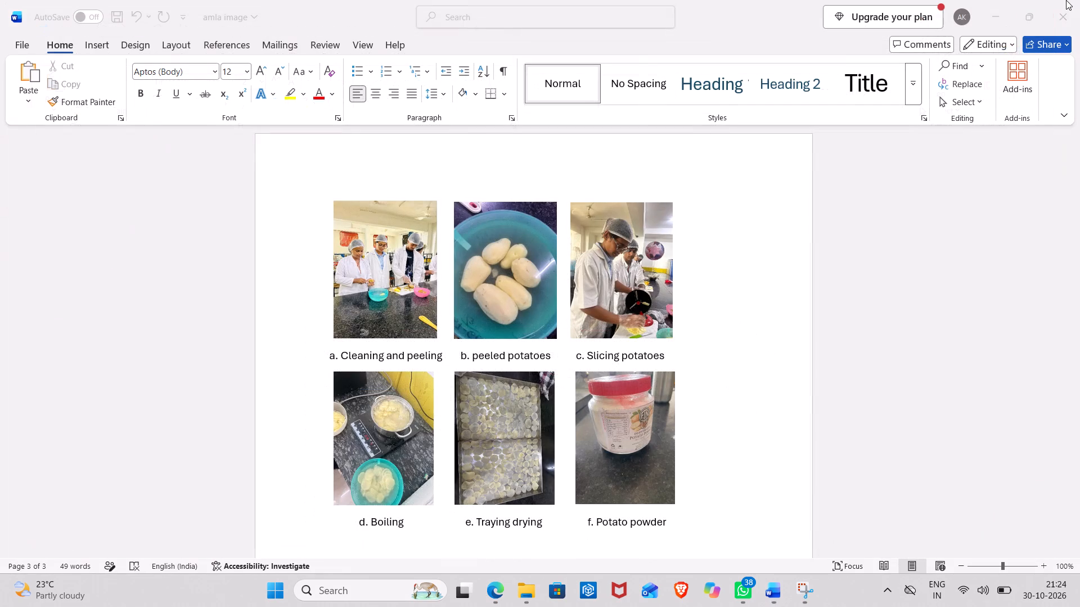
Look through the captioned process photos of potato powder and amla candy in the amla image document.
{"action": "scroll", "coordinate": [551, 480], "scroll_direction": "down", "scroll_amount": 5}
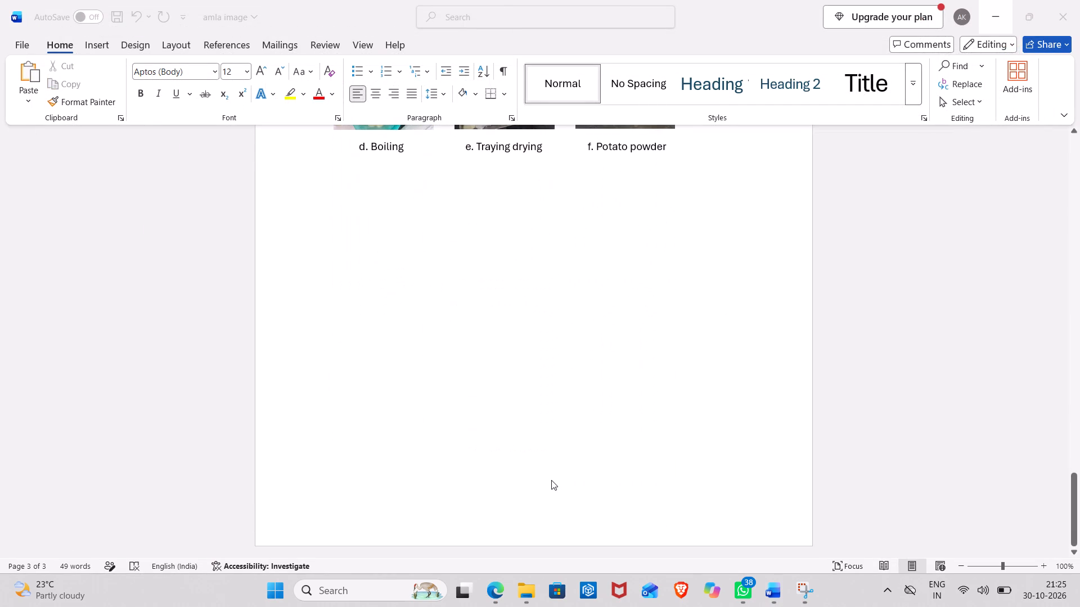
{"action": "scroll", "coordinate": [551, 480], "scroll_direction": "down", "scroll_amount": 16}
{"action": "scroll", "coordinate": [551, 480], "scroll_direction": "down", "scroll_amount": 19}
{"action": "scroll", "coordinate": [551, 480], "scroll_direction": "up", "scroll_amount": 7}
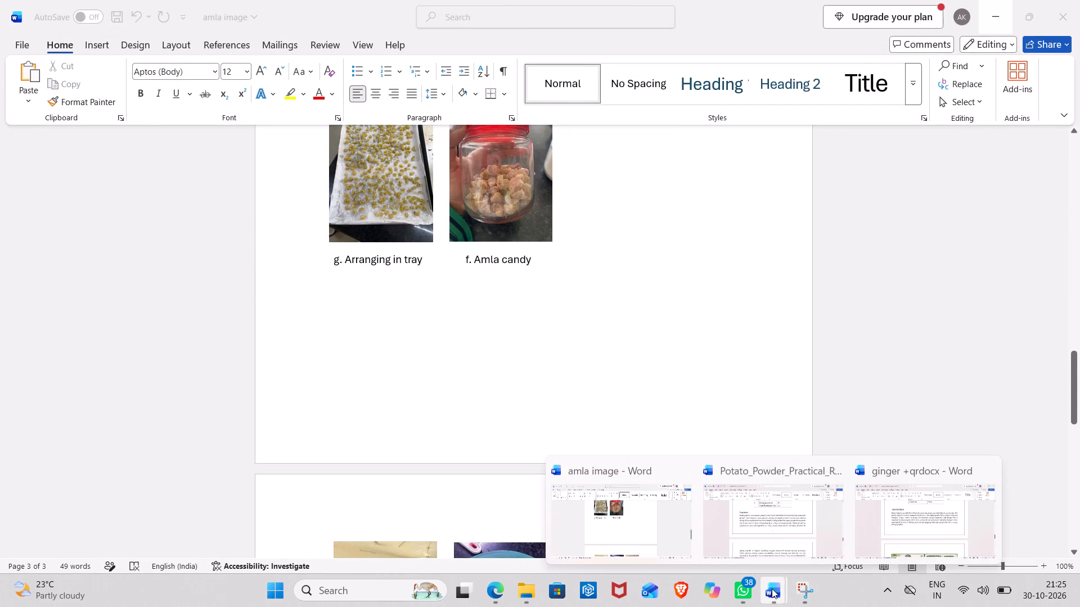
In the potato powder report, move the QR code from after the references to a new line below the Fig 13.3 caption.
{"action": "left_click", "coordinate": [775, 526]}
{"action": "scroll", "coordinate": [623, 433], "scroll_direction": "down", "scroll_amount": 3}
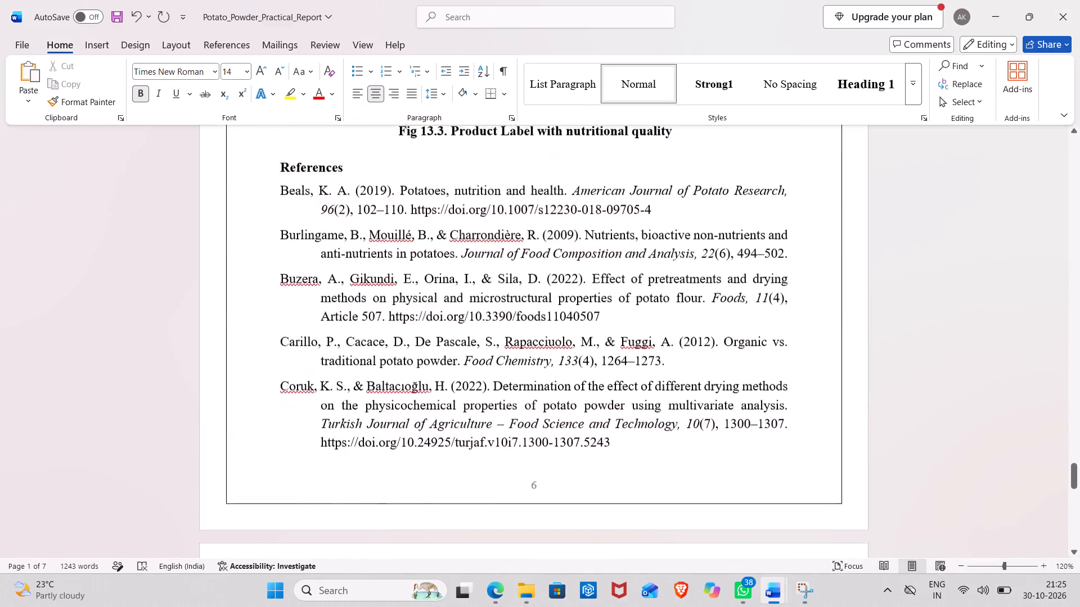
{"action": "scroll", "coordinate": [623, 433], "scroll_direction": "down", "scroll_amount": 1}
{"action": "left_click", "coordinate": [547, 299]}
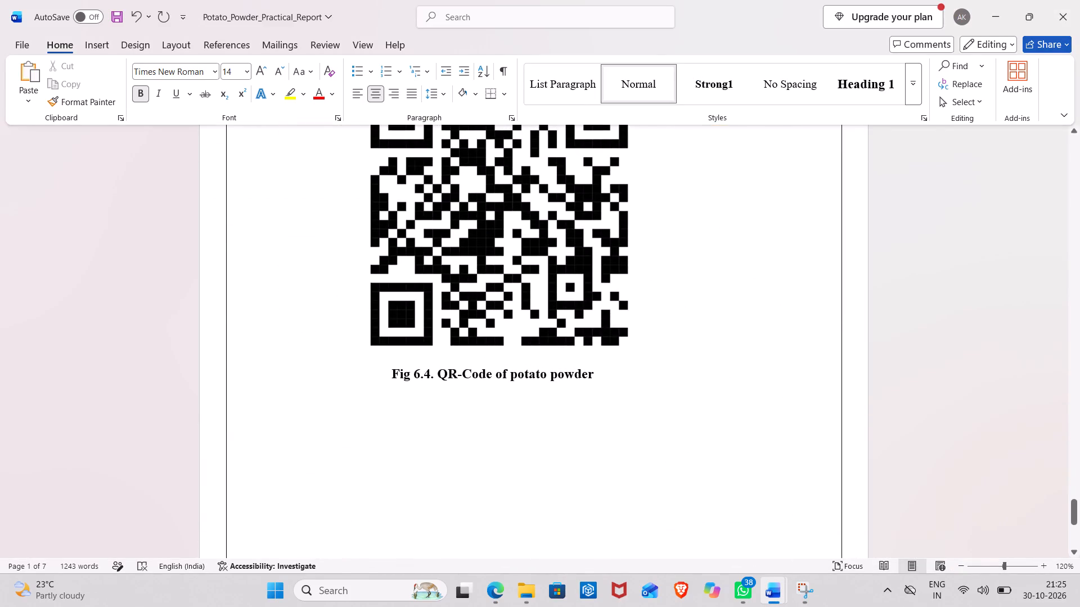
{"action": "key", "text": "ctrl+x"}
{"action": "scroll", "coordinate": [547, 299], "scroll_direction": "up", "scroll_amount": 4}
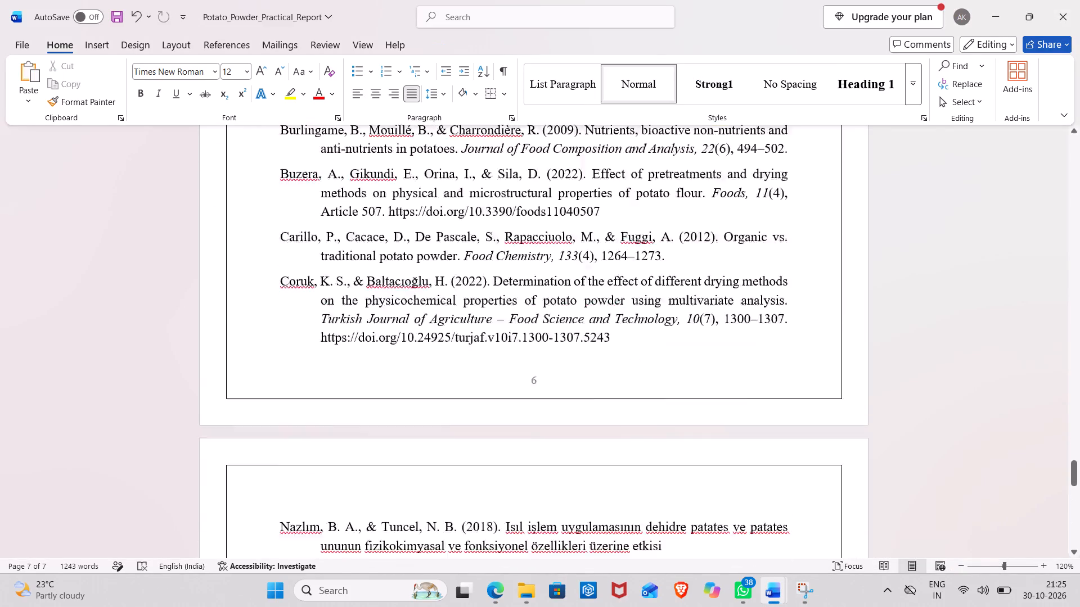
{"action": "scroll", "coordinate": [547, 299], "scroll_direction": "up", "scroll_amount": 2}
{"action": "scroll", "coordinate": [547, 299], "scroll_direction": "down", "scroll_amount": 1}
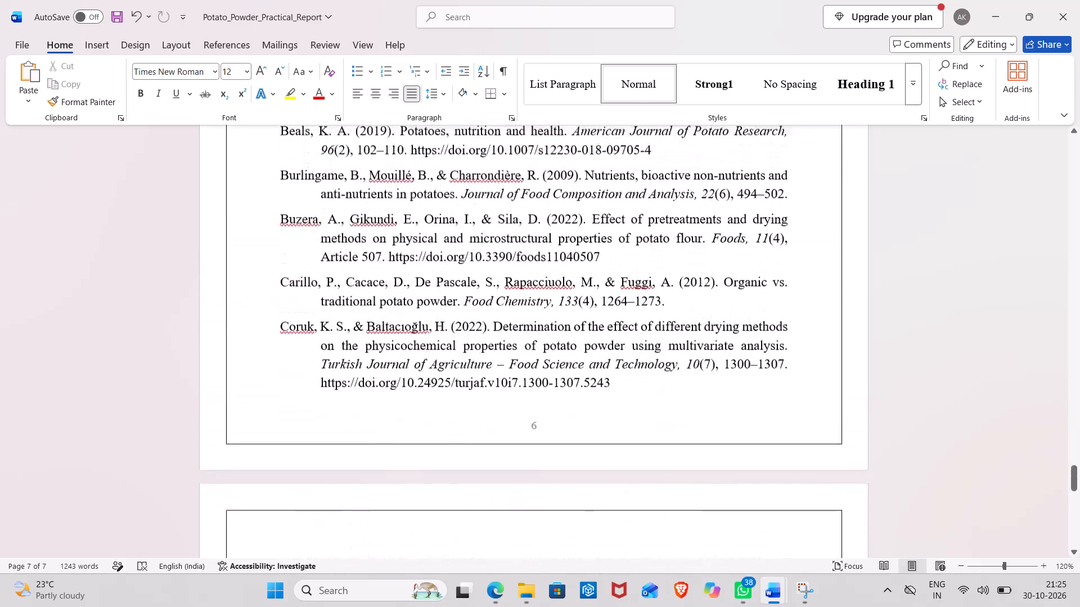
{"action": "left_click", "coordinate": [683, 332]}
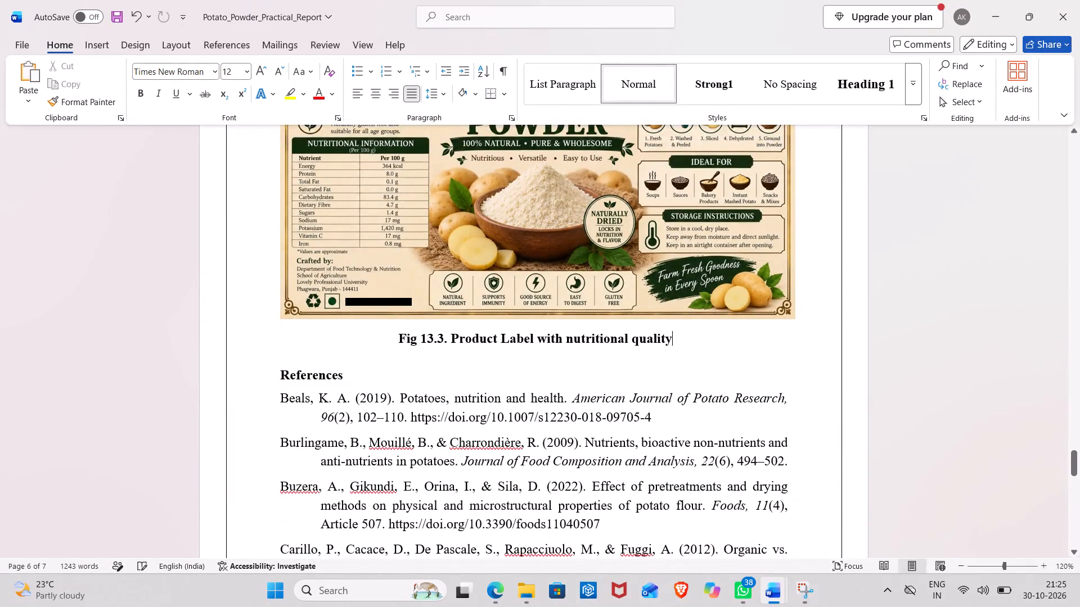
{"action": "key", "text": "Return"}
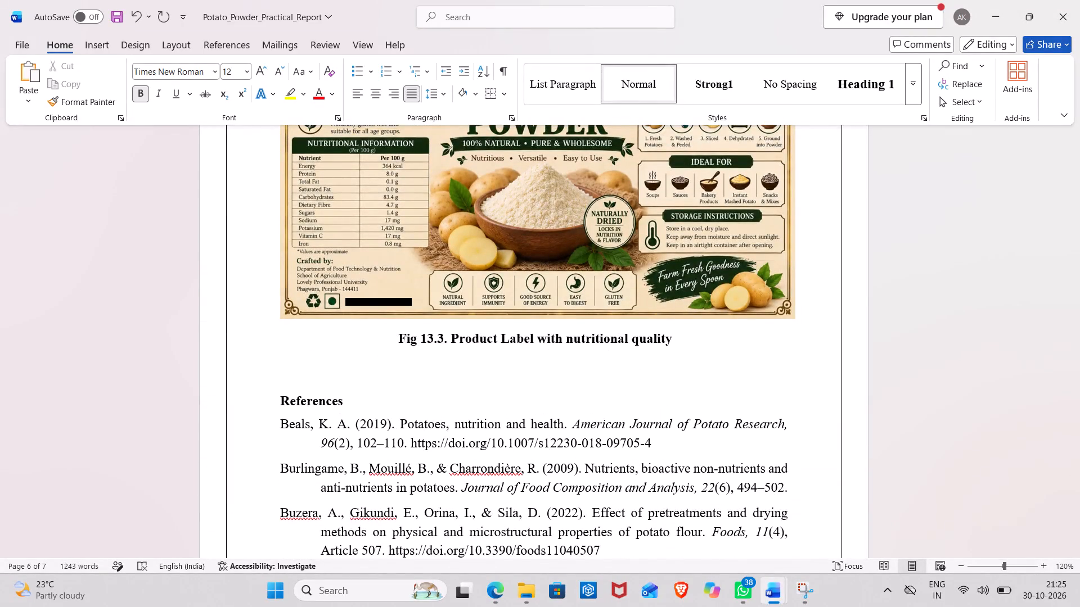
{"action": "key", "text": "ctrl+v"}
{"action": "left_click", "coordinate": [683, 332], "text": "ctrl"}
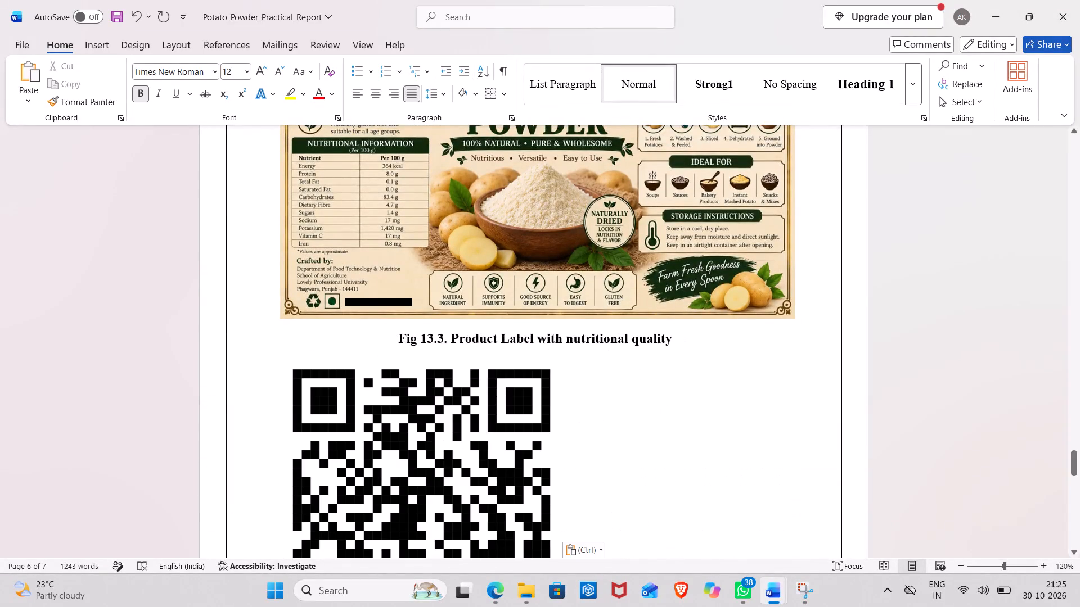
Indent the QR code with leading spaces until it sits centred under the product label caption.
{"action": "scroll", "coordinate": [680, 342], "scroll_direction": "down", "scroll_amount": 1}
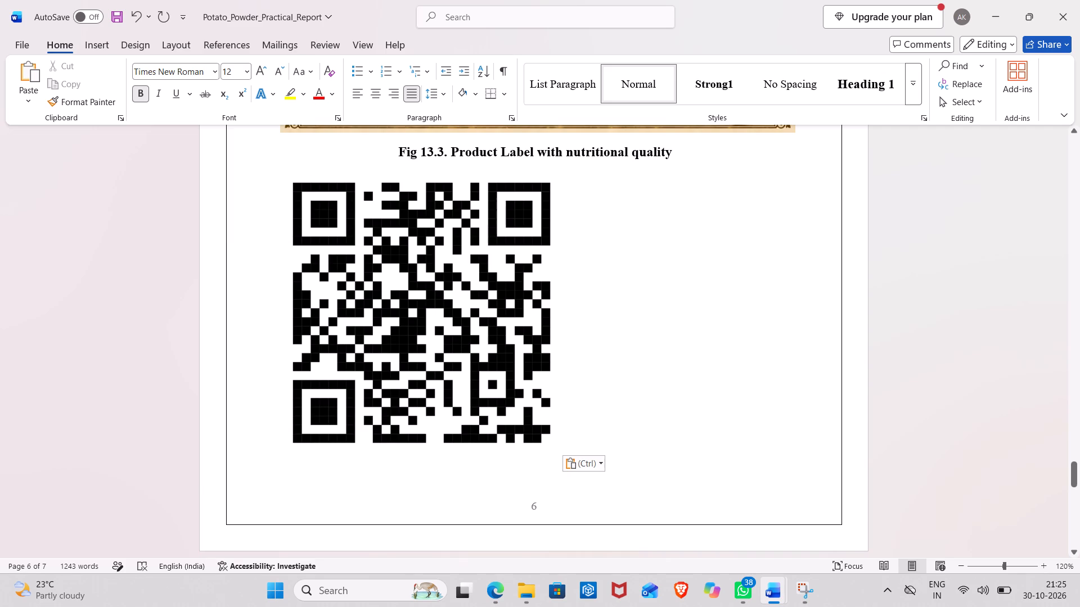
{"action": "left_click", "coordinate": [278, 436]}
{"action": "key", "text": "space"}
{"action": "key", "text": "space"}
{"action": "key", "text": "space"}
{"action": "key", "text": "space"}
{"action": "key", "text": "space"}
{"action": "key", "text": "space"}
{"action": "key", "text": "space"}
{"action": "key", "text": "space"}
{"action": "key", "text": "space"}
{"action": "key", "text": "space"}
{"action": "key", "text": "space"}
{"action": "key", "text": "space"}
{"action": "key", "text": "space"}
{"action": "key", "text": "space"}
{"action": "key", "text": "space"}
{"action": "key", "text": "space"}
{"action": "key", "text": "space"}
{"action": "key", "text": "space"}
{"action": "key", "text": "space"}
{"action": "key", "text": "space"}
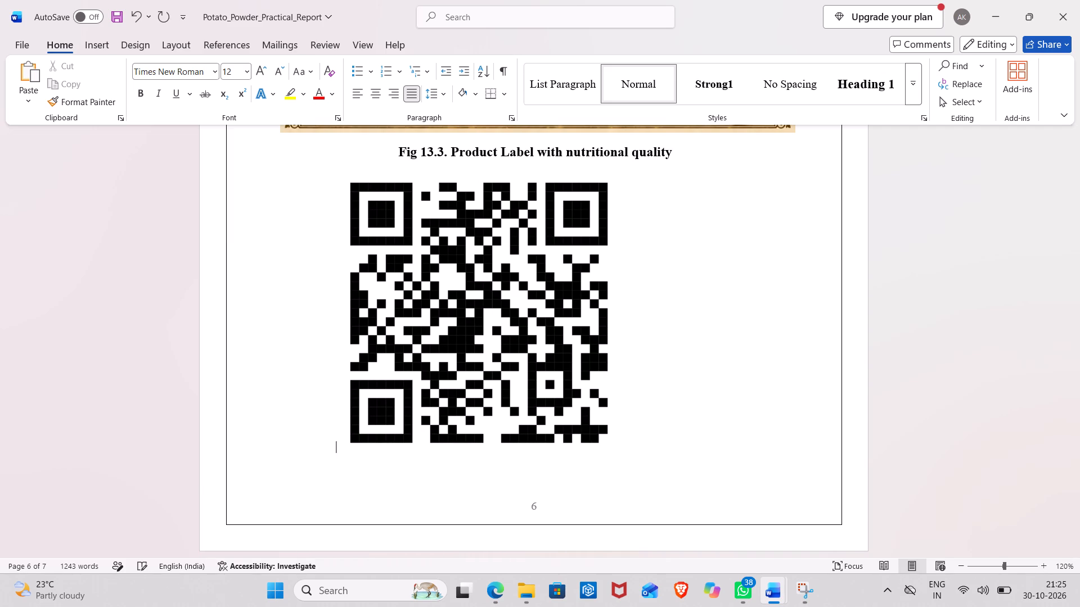
{"action": "key", "text": "space"}
{"action": "key", "text": "space"}
{"action": "key", "text": "space"}
{"action": "key", "text": "space"}
{"action": "key", "text": "space"}
{"action": "key", "text": "space"}
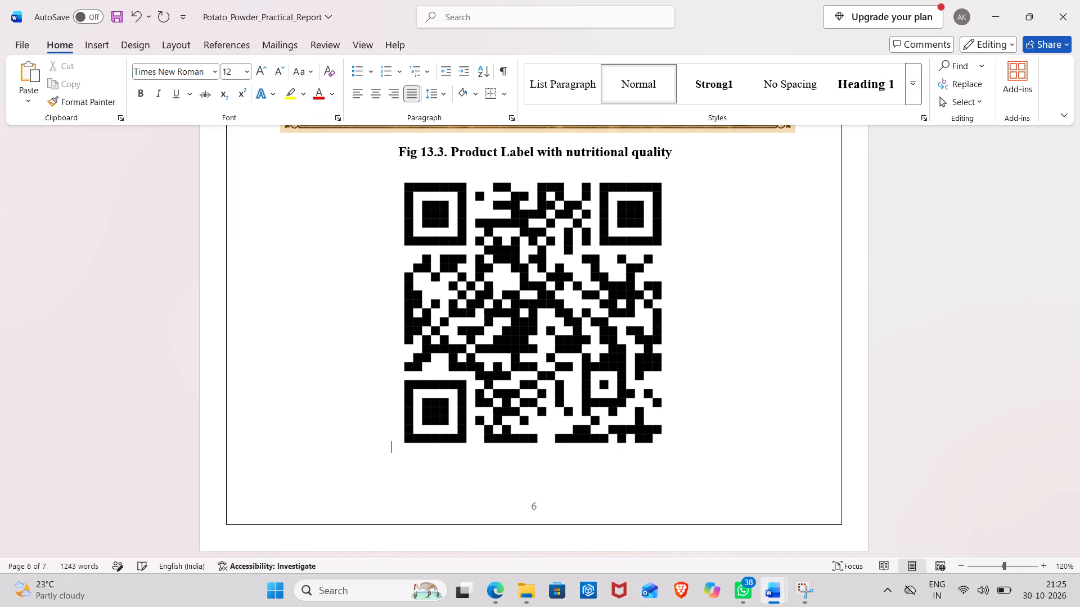
{"action": "key", "text": "space"}
Cut the caption "Fig 6.4. QR-Code of potato powder" from below the references and add a new line after the QR code.
{"action": "scroll", "coordinate": [278, 436], "scroll_direction": "down", "scroll_amount": 2}
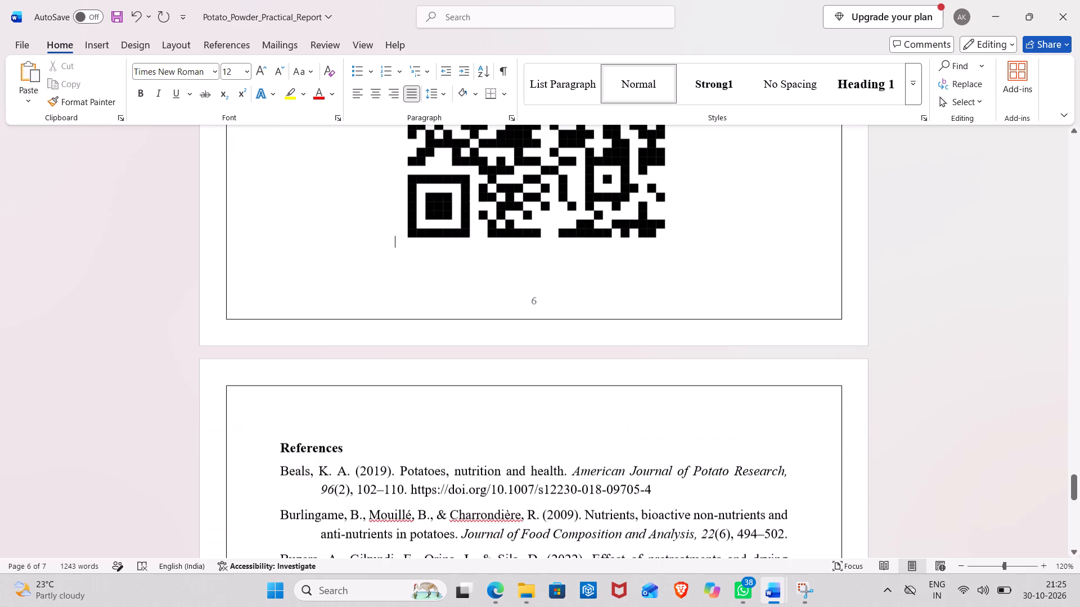
{"action": "scroll", "coordinate": [278, 436], "scroll_direction": "down", "scroll_amount": 5}
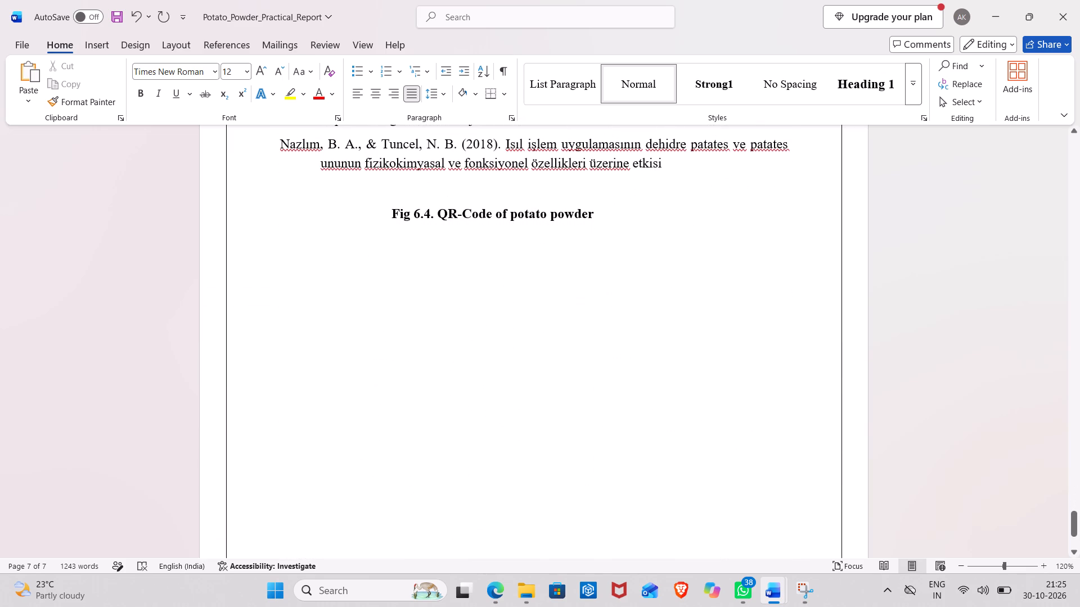
{"action": "left_click_drag", "start_coordinate": [595, 214], "coordinate": [385, 216]}
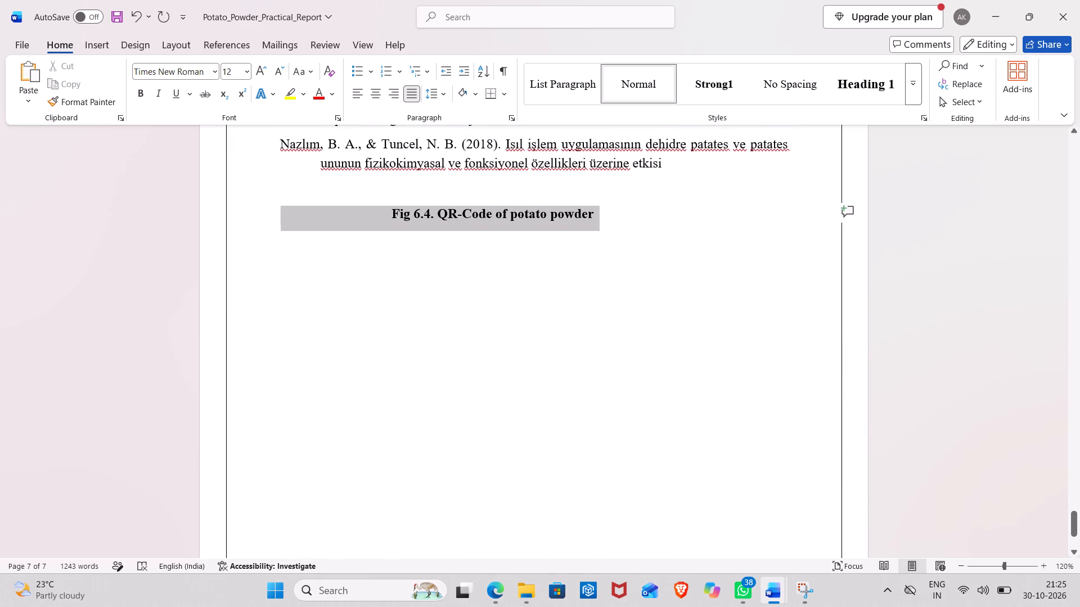
{"action": "left_click_drag", "start_coordinate": [385, 216], "coordinate": [409, 215]}
{"action": "key", "text": "ctrl+x"}
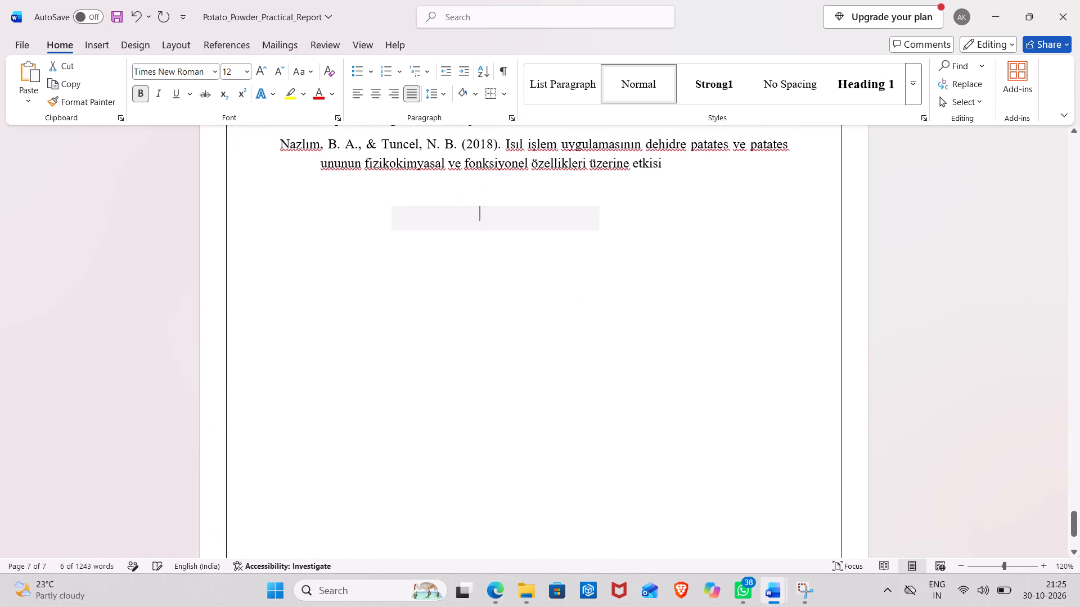
{"action": "scroll", "coordinate": [409, 215], "scroll_direction": "up", "scroll_amount": 4}
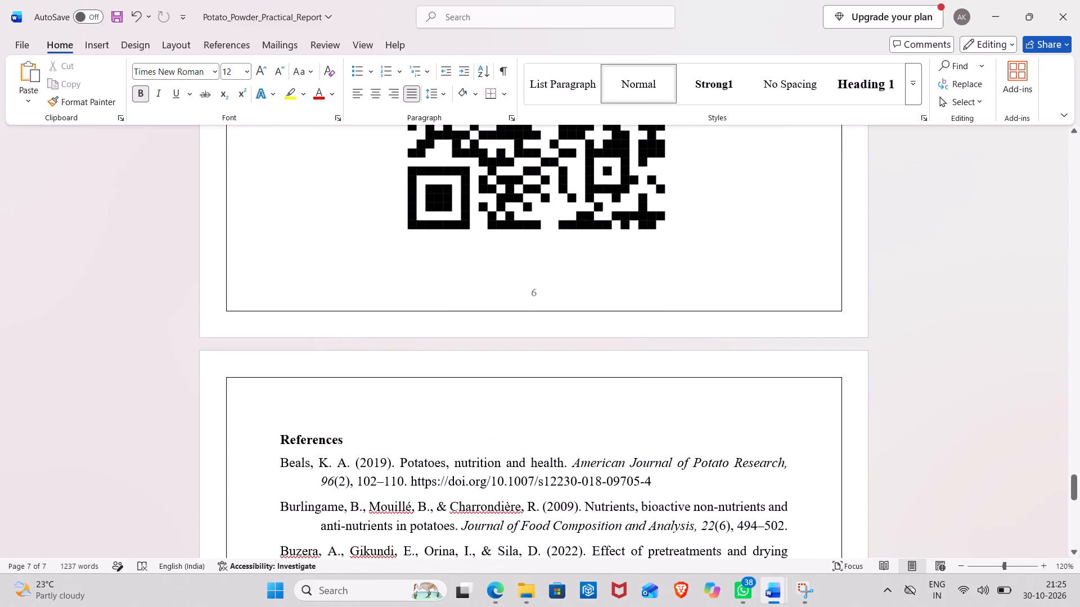
{"action": "left_click", "coordinate": [700, 221]}
{"action": "key", "text": "Return"}
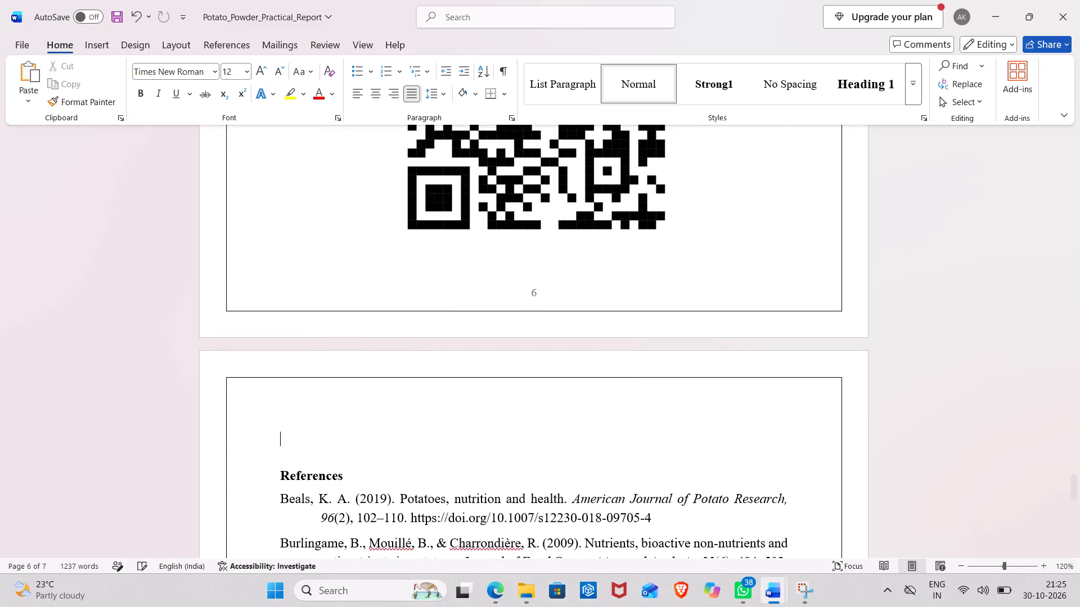
Shrink the QR code slightly in proportion and recentre it with extra leading spaces.
{"action": "scroll", "coordinate": [700, 221], "scroll_direction": "up", "scroll_amount": 1}
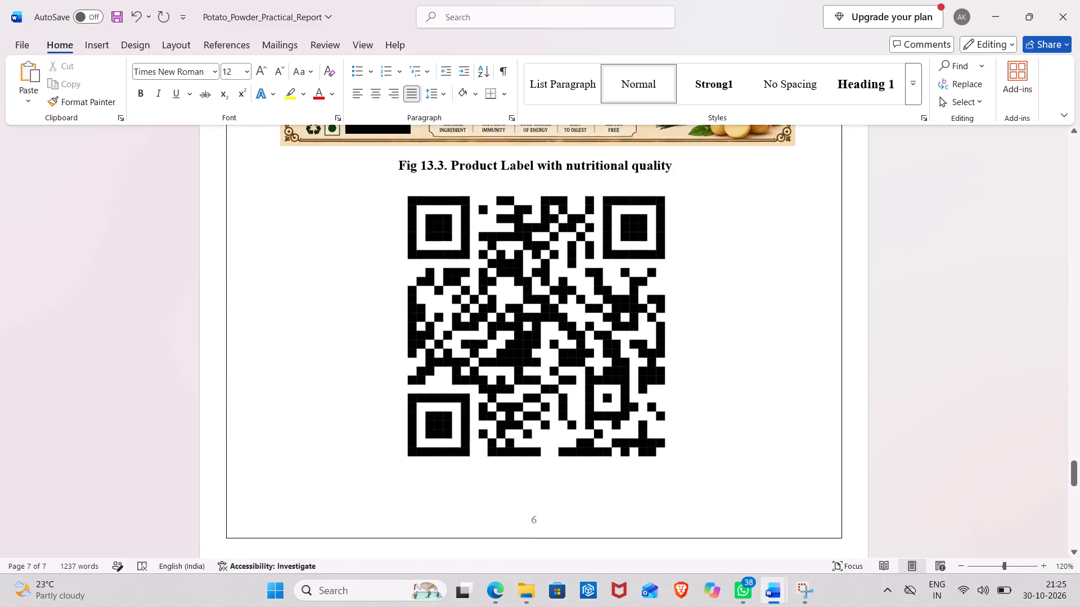
{"action": "scroll", "coordinate": [700, 221], "scroll_direction": "up", "scroll_amount": 1}
{"action": "left_click", "coordinate": [598, 373]}
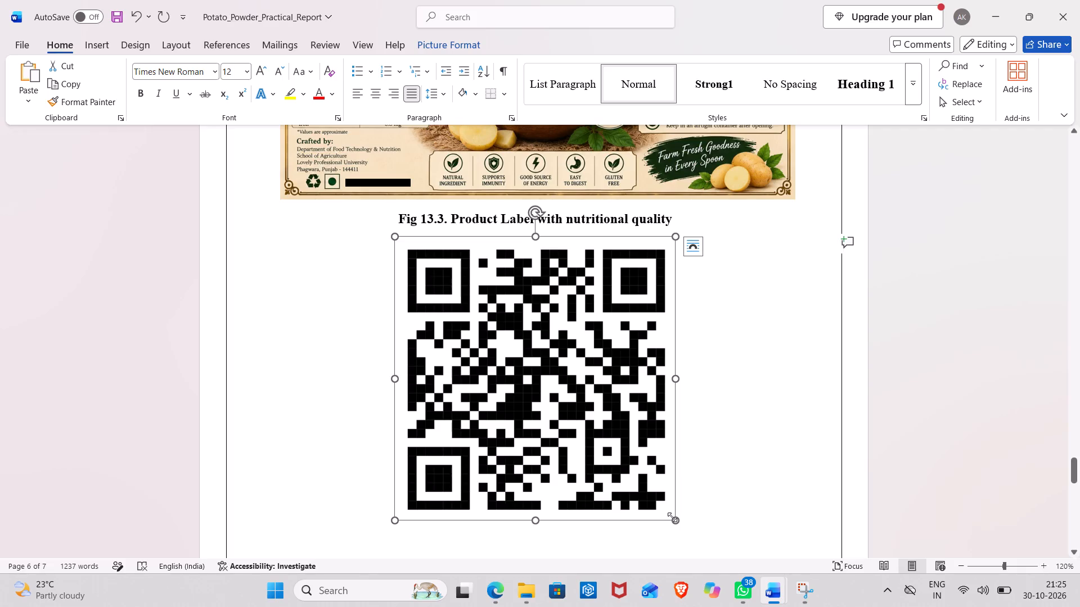
{"action": "left_click_drag", "start_coordinate": [672, 517], "coordinate": [637, 479]}
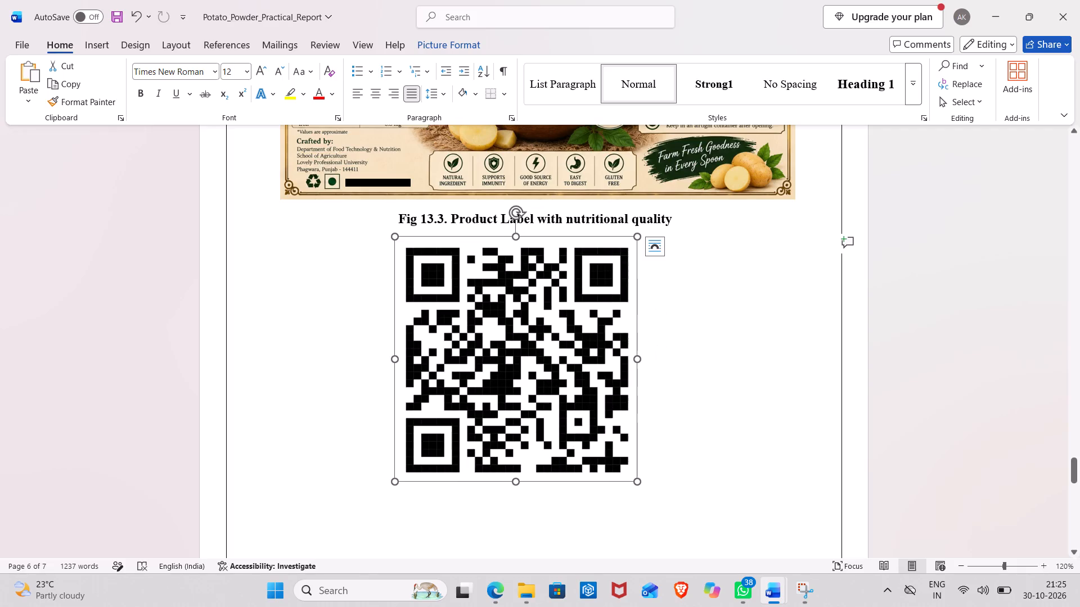
{"action": "left_click", "coordinate": [388, 472]}
{"action": "key", "text": "space"}
{"action": "key", "text": "space"}
{"action": "key", "text": "space"}
{"action": "key", "text": "space"}
{"action": "key", "text": "space"}
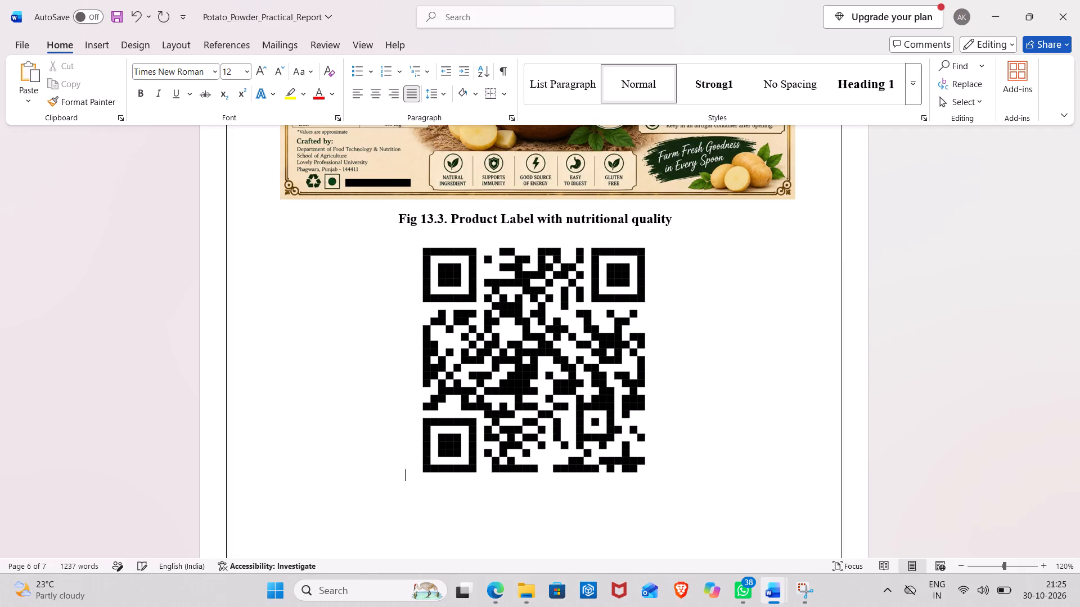
Paste the cut Fig 6.4 caption on a new line directly below the QR code.
{"action": "left_click", "coordinate": [670, 472]}
{"action": "key", "text": "Return"}
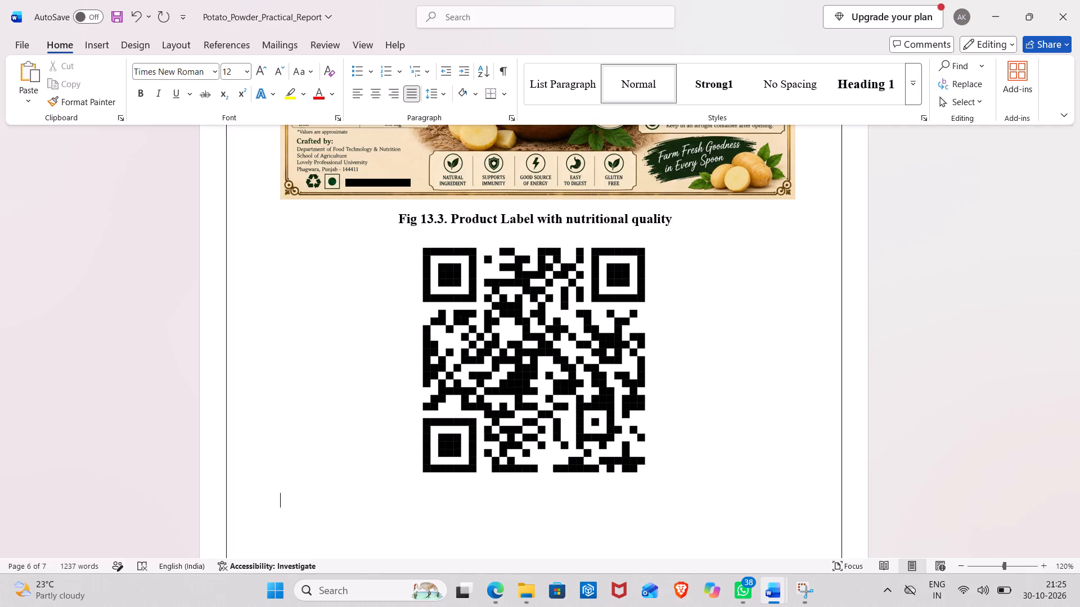
{"action": "key", "text": "ctrl+v"}
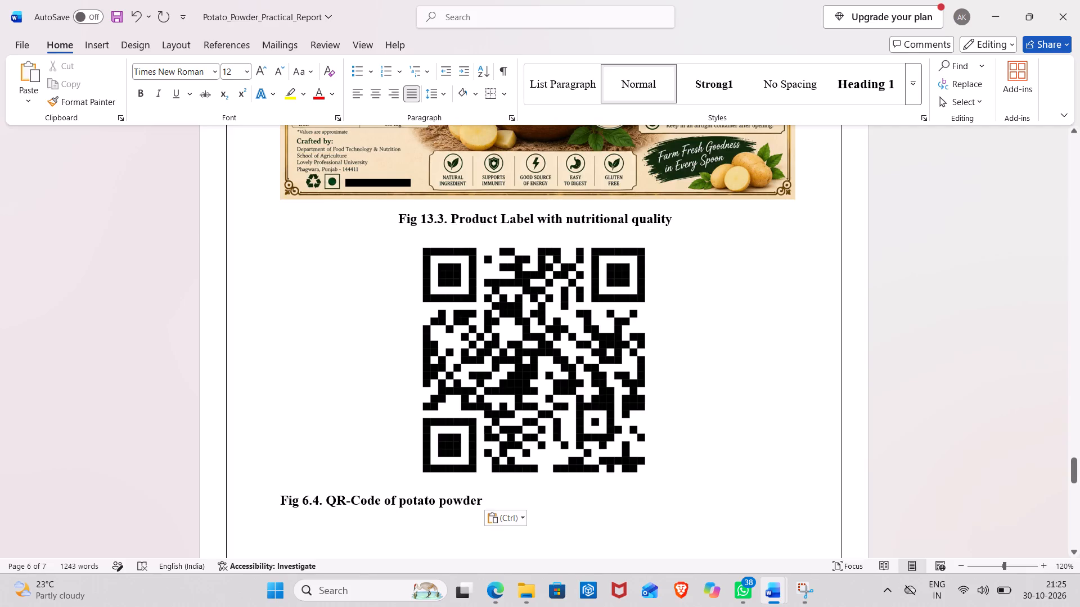
Indent the Fig 6.4 caption with leading spaces until it is centred under the QR code.
{"action": "left_click", "coordinate": [276, 499]}
{"action": "key", "text": "space"}
{"action": "key", "text": "space"}
{"action": "key", "text": "space"}
{"action": "key", "text": "space"}
{"action": "key", "text": "space"}
{"action": "key", "text": "space"}
{"action": "key", "text": "space"}
{"action": "key", "text": "space"}
{"action": "key", "text": "space"}
{"action": "key", "text": "space"}
{"action": "key", "text": "space"}
{"action": "key", "text": "space"}
{"action": "key", "text": "space"}
{"action": "key", "text": "space"}
{"action": "key", "text": "space"}
{"action": "key", "text": "space"}
{"action": "key", "text": "space"}
{"action": "key", "text": "space"}
{"action": "key", "text": "space"}
{"action": "key", "text": "space"}
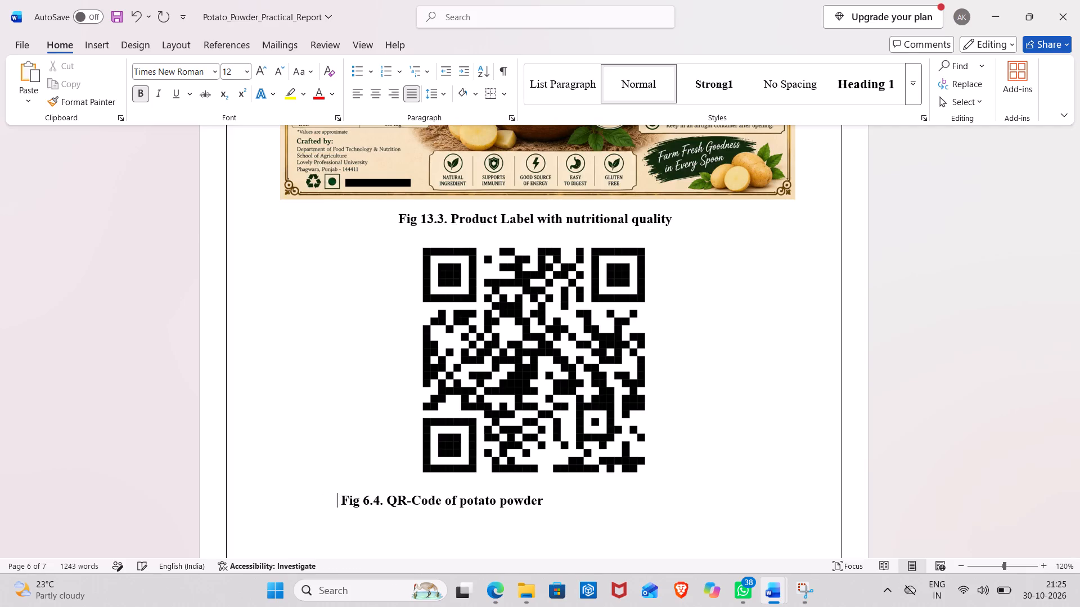
{"action": "key", "text": "space"}
{"action": "key", "text": "space"}
{"action": "key", "text": "space"}
{"action": "key", "text": "space"}
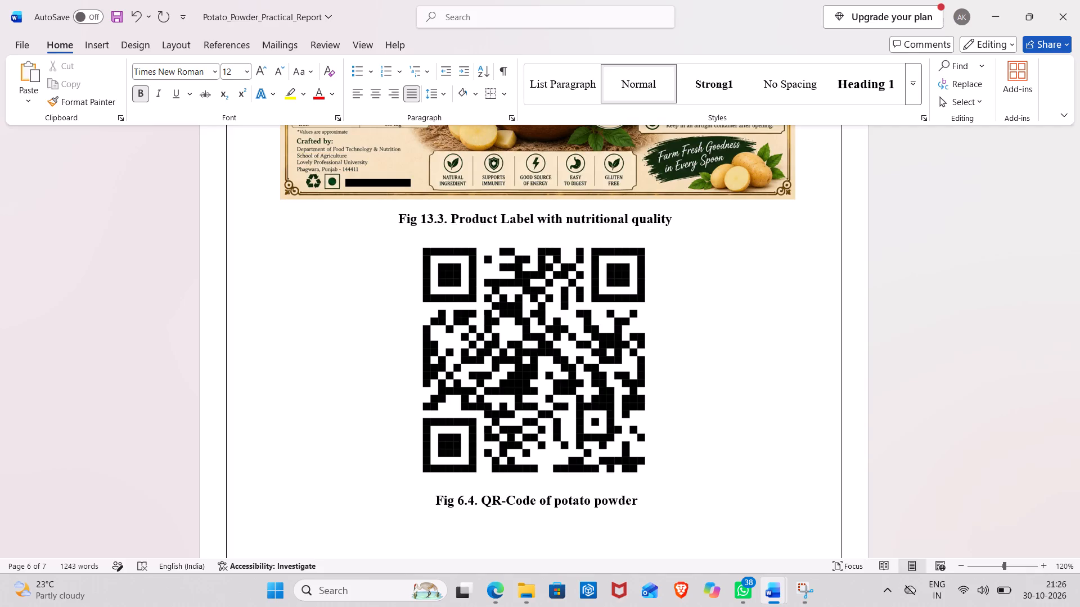
Remove the blank line above the References heading.
{"action": "scroll", "coordinate": [276, 499], "scroll_direction": "down", "scroll_amount": 3}
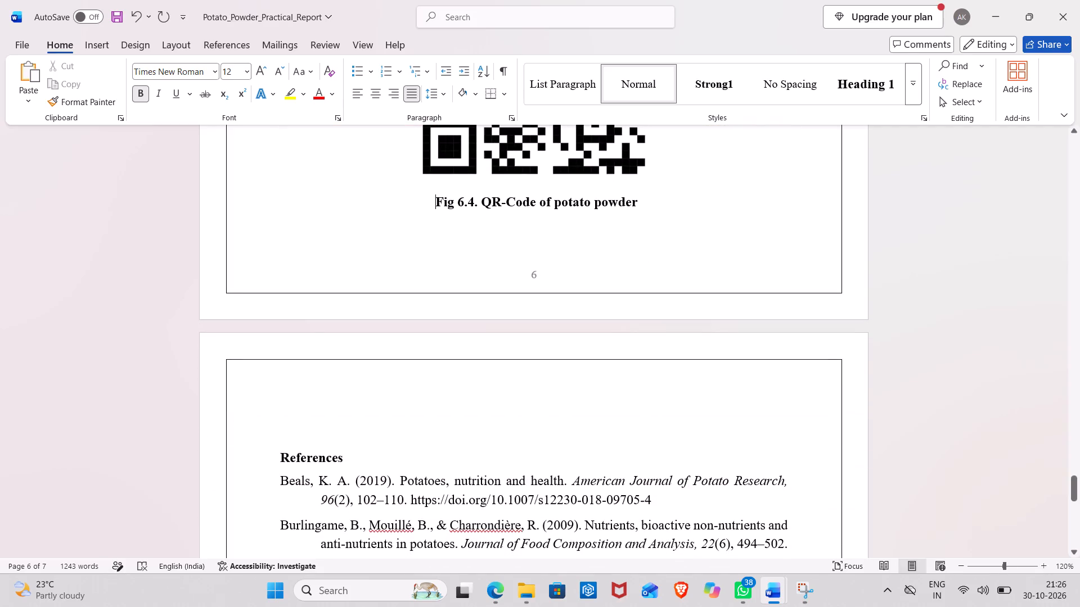
{"action": "left_click", "coordinate": [280, 450]}
{"action": "key", "text": "BackSpace"}
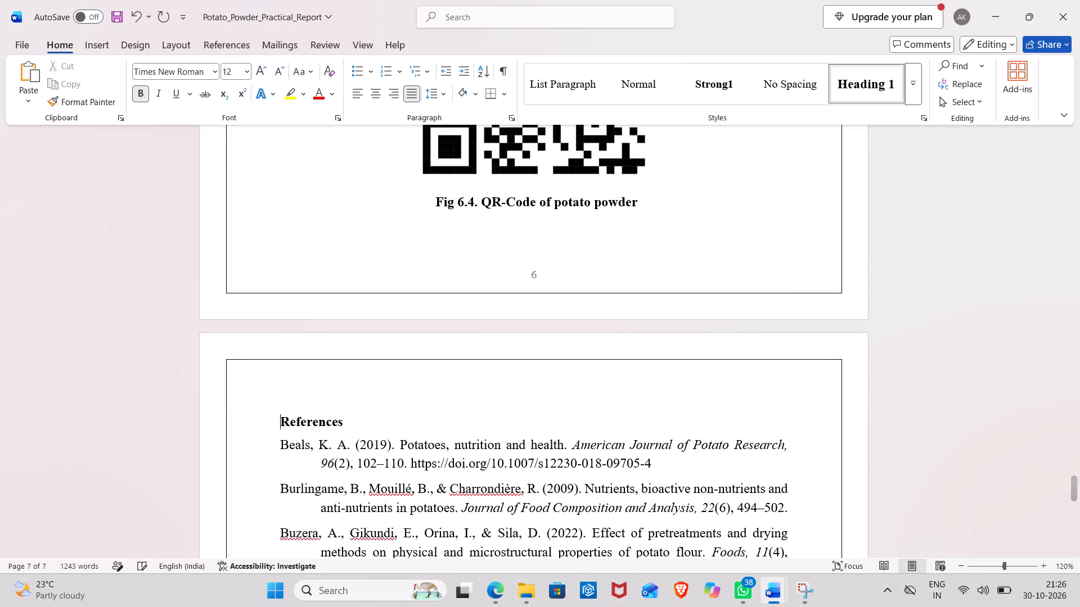
Look over the potato powder report's process photos, sensory and cost tables, product label and QR code placement.
{"action": "scroll", "coordinate": [280, 450], "scroll_direction": "down", "scroll_amount": 6}
{"action": "scroll", "coordinate": [280, 450], "scroll_direction": "up", "scroll_amount": 8}
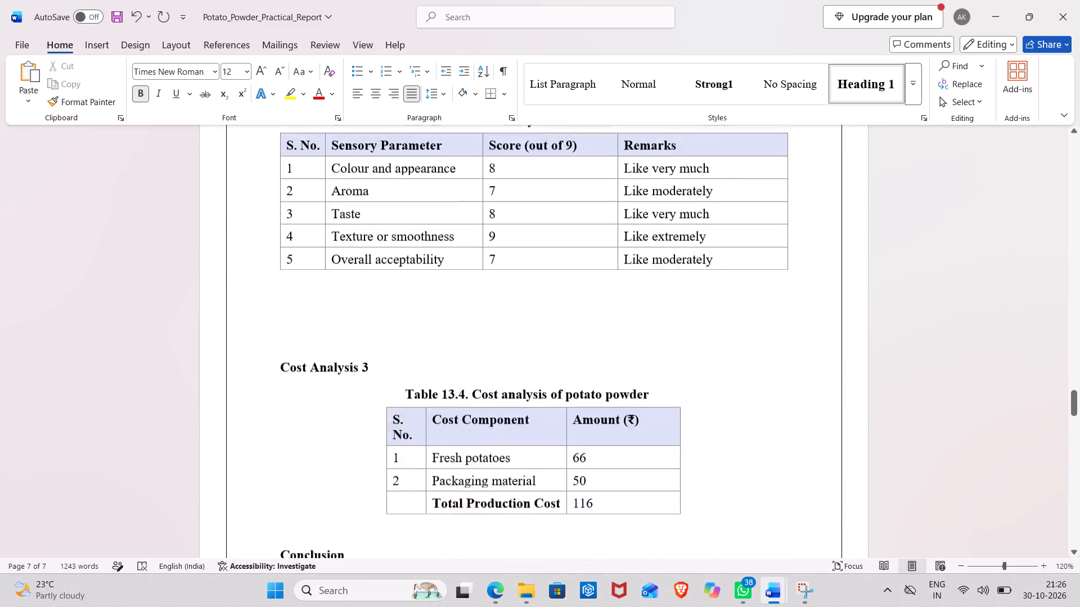
{"action": "scroll", "coordinate": [280, 450], "scroll_direction": "up", "scroll_amount": 6}
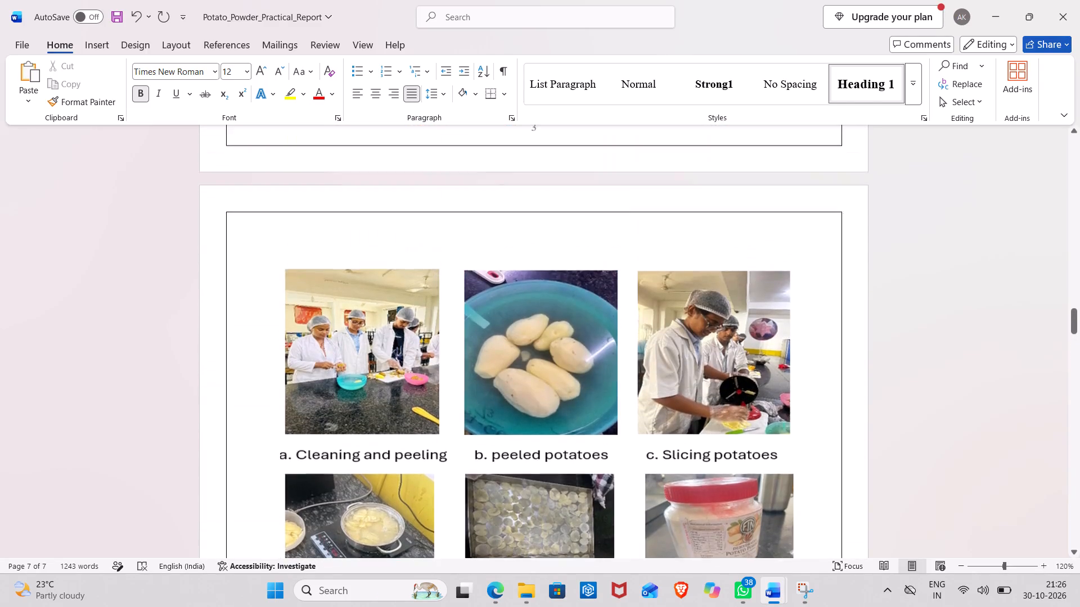
{"action": "scroll", "coordinate": [280, 450], "scroll_direction": "down", "scroll_amount": 7}
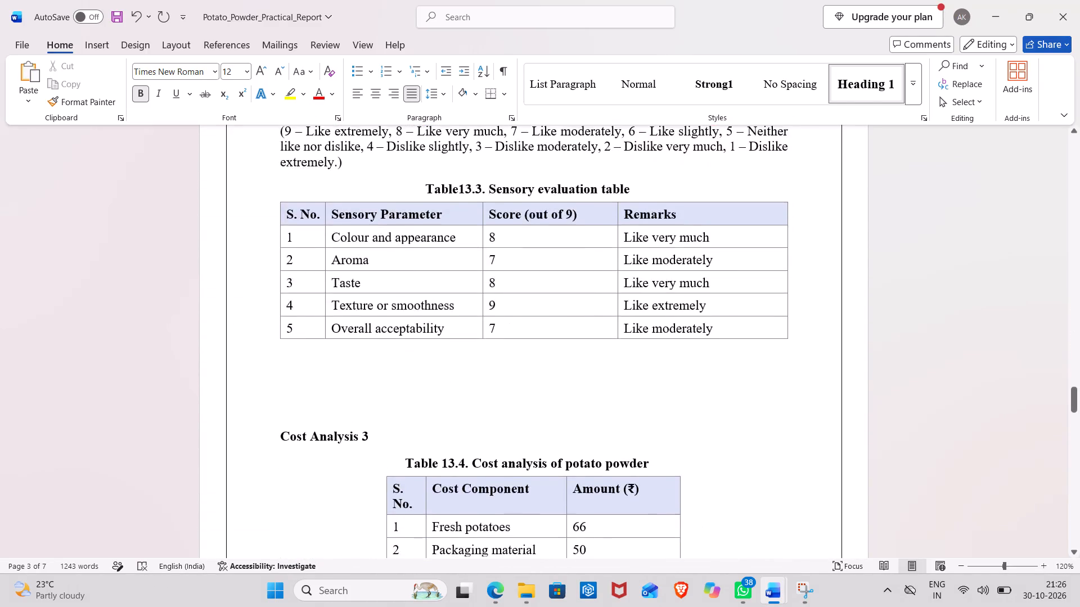
{"action": "scroll", "coordinate": [280, 450], "scroll_direction": "down", "scroll_amount": 2}
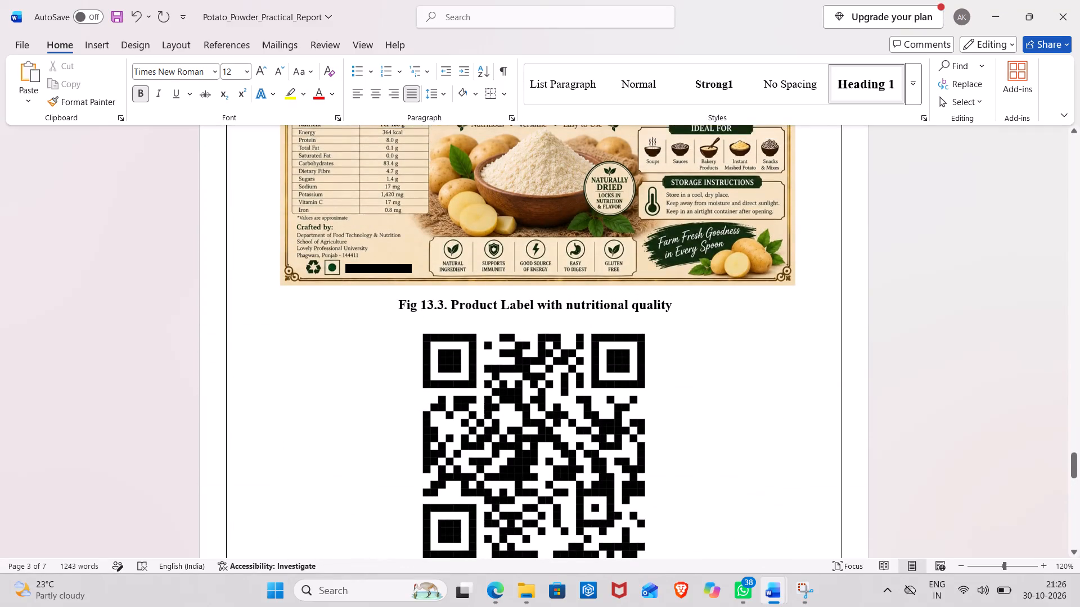
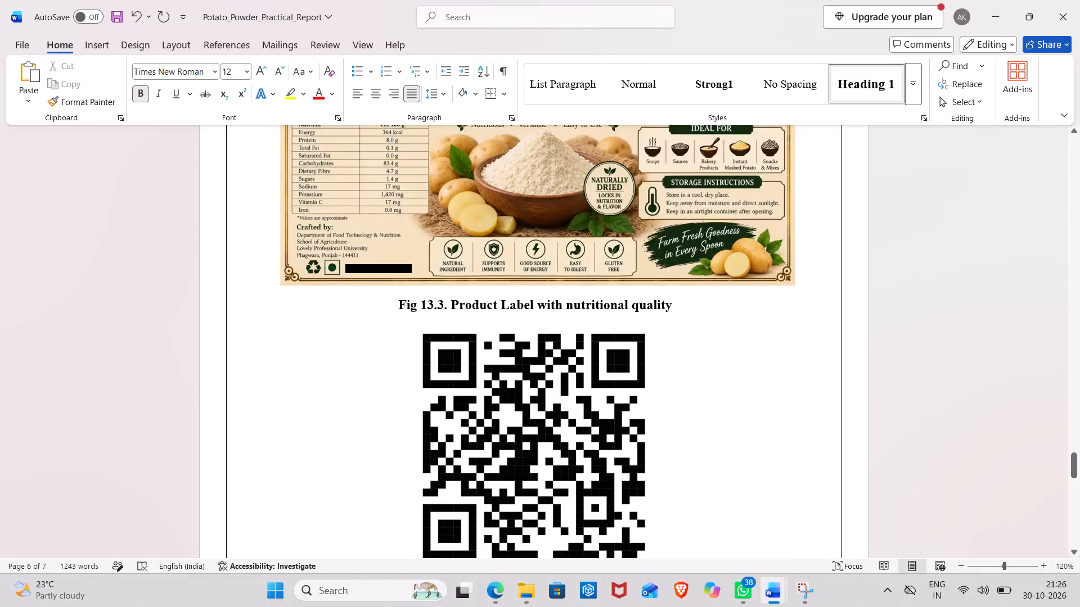
Save the potato powder practical report under its existing name.
{"action": "scroll", "coordinate": [337, 408], "scroll_direction": "up", "scroll_amount": 2}
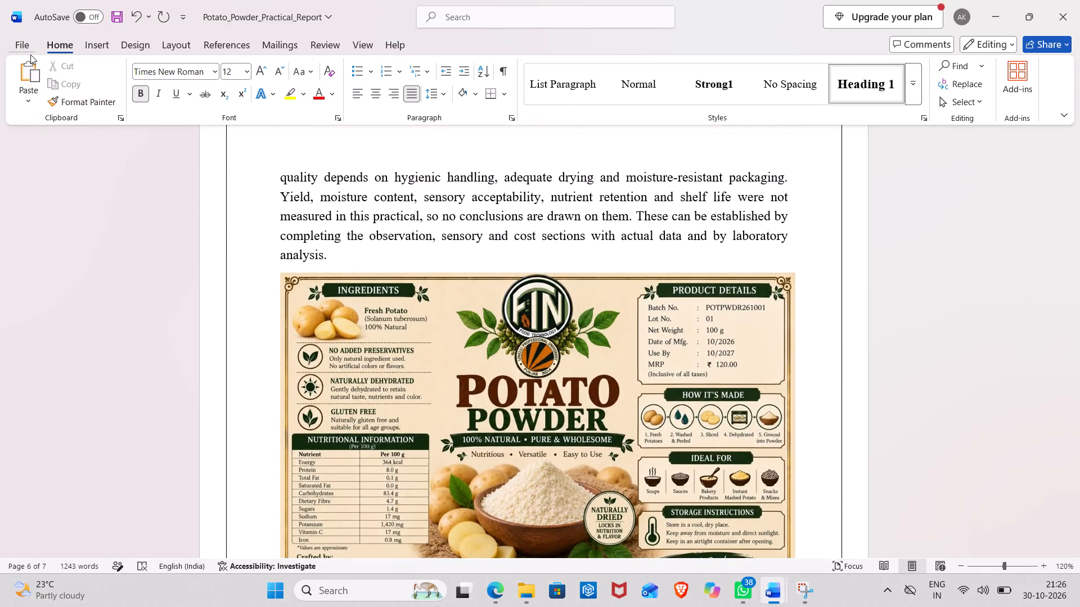
{"action": "left_click", "coordinate": [26, 47]}
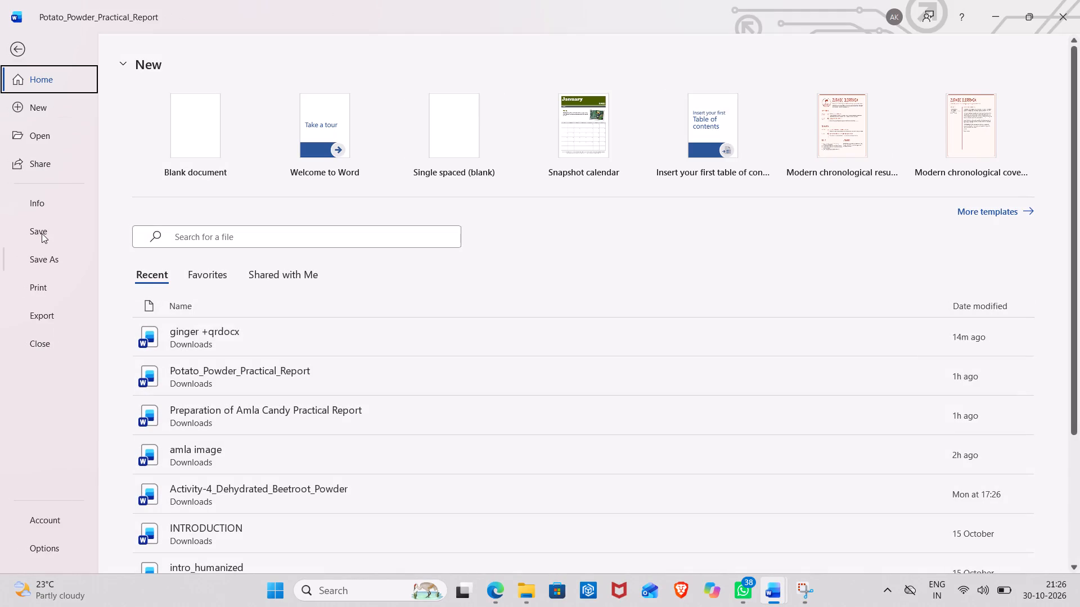
{"action": "left_click", "coordinate": [42, 233]}
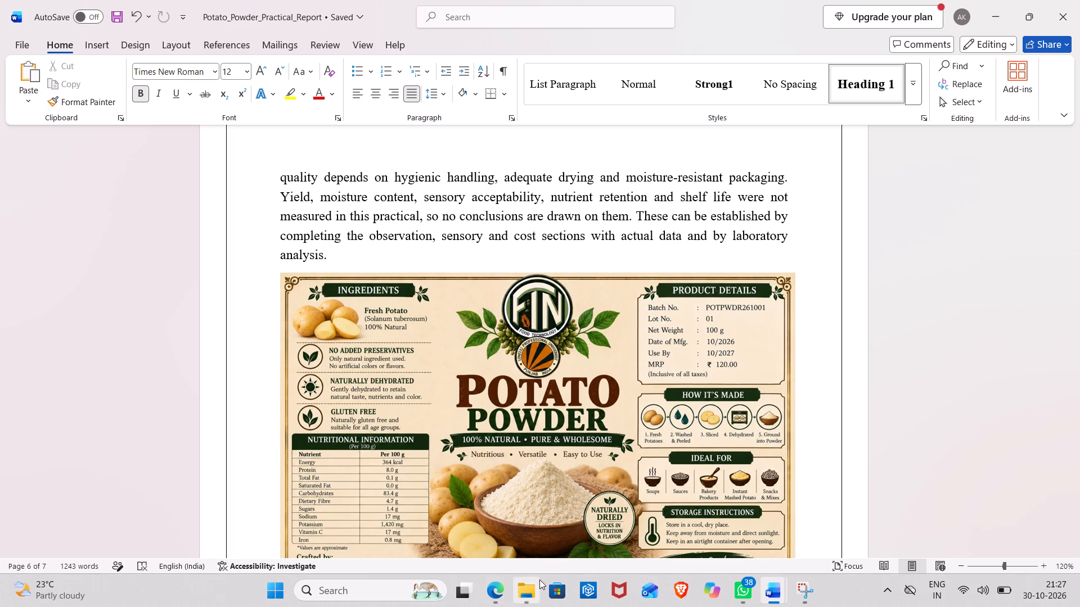
Switch to File Explorer and copy the Potato_Powder_Practical_Report file from the recent files.
{"action": "left_click", "coordinate": [531, 587]}
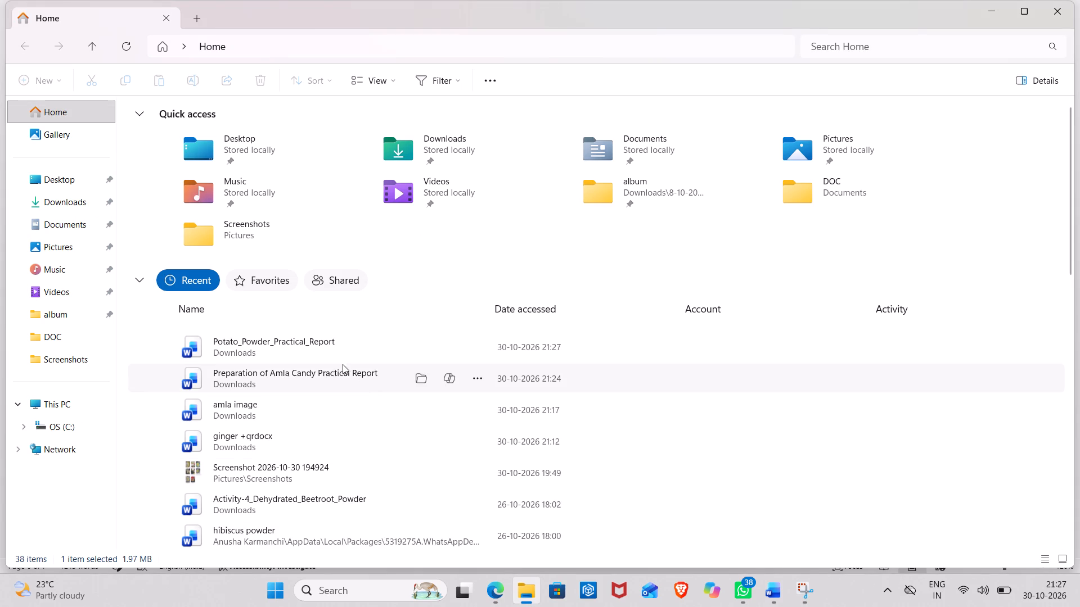
{"action": "left_click", "coordinate": [340, 348]}
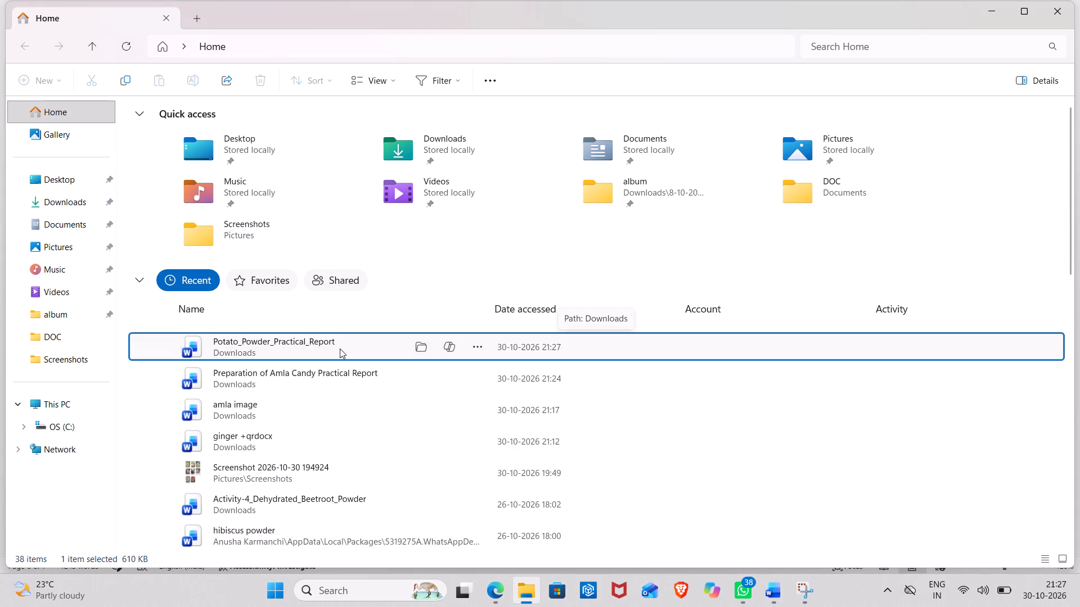
{"action": "left_click", "coordinate": [128, 87]}
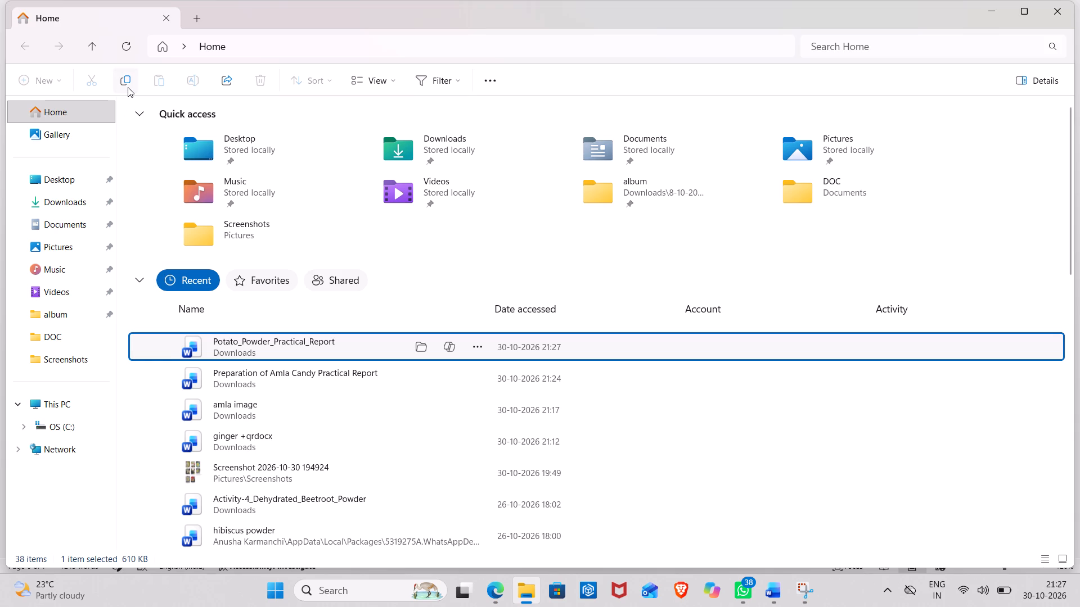
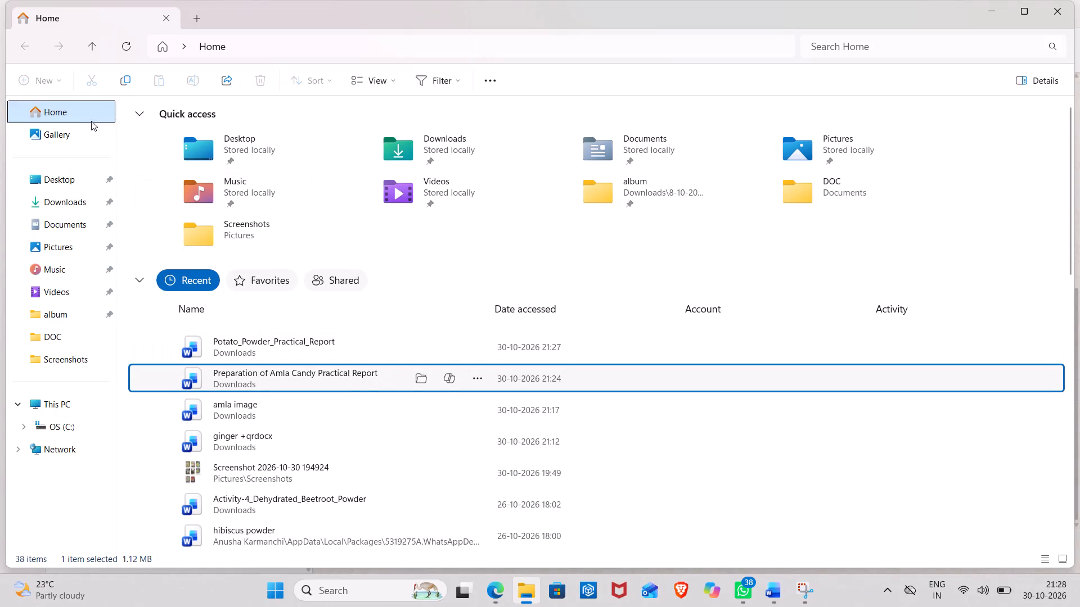
Copy the selected Preparation of Amla Candy Practical Report file from the recent files.
{"action": "left_click", "coordinate": [121, 81]}
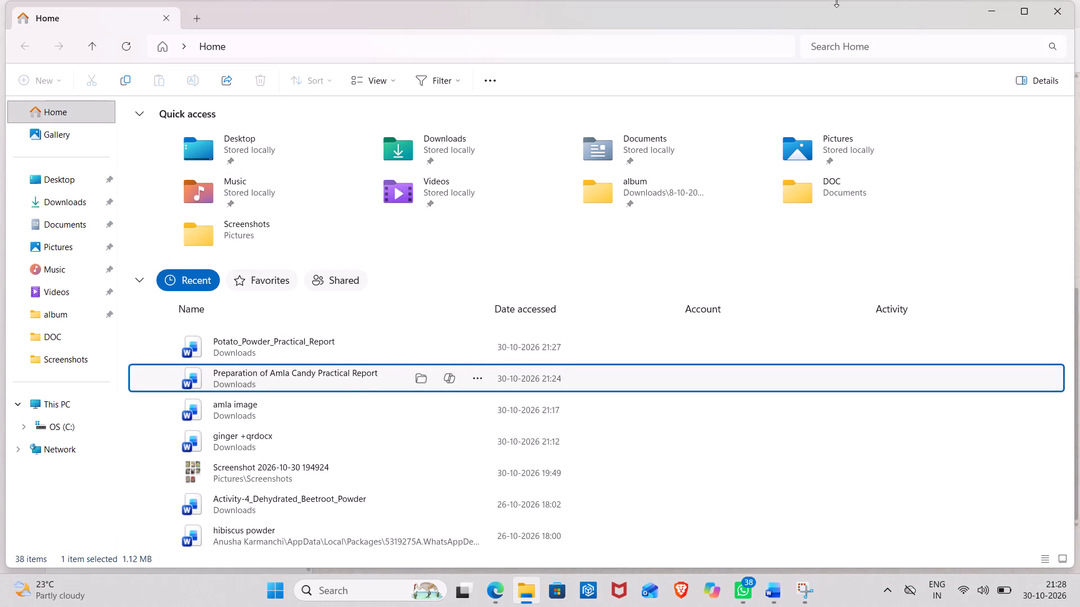